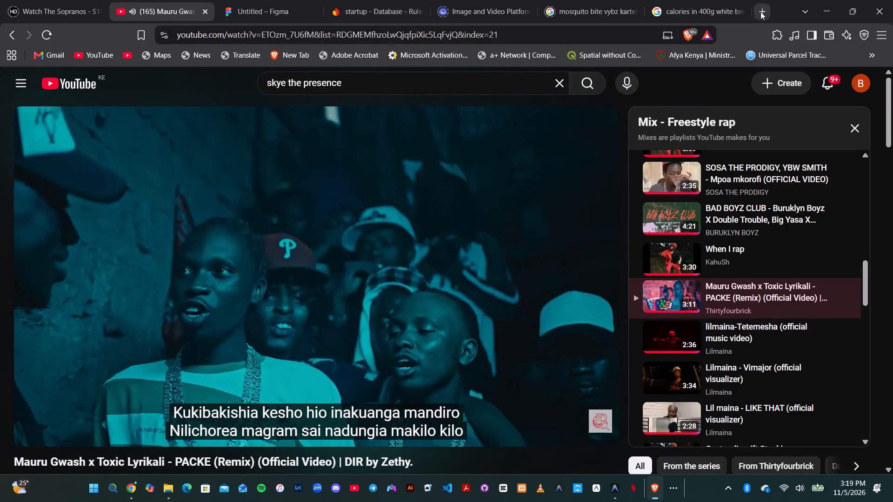
Open a new blank browser tab alongside the ones already open.
{"action": "left_click", "coordinate": [761, 11]}
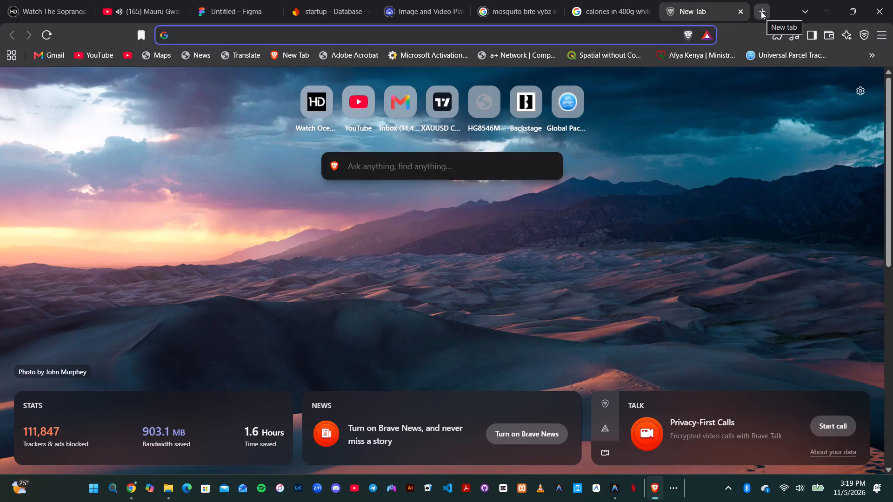
Search the web for canva and open the official Canva website from the results.
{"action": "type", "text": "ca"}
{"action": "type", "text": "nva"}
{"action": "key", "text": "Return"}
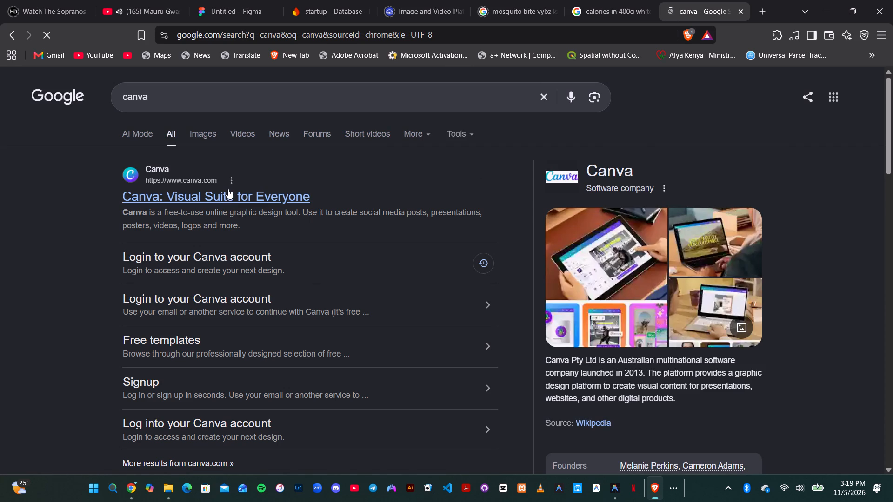
{"action": "left_click", "coordinate": [231, 190]}
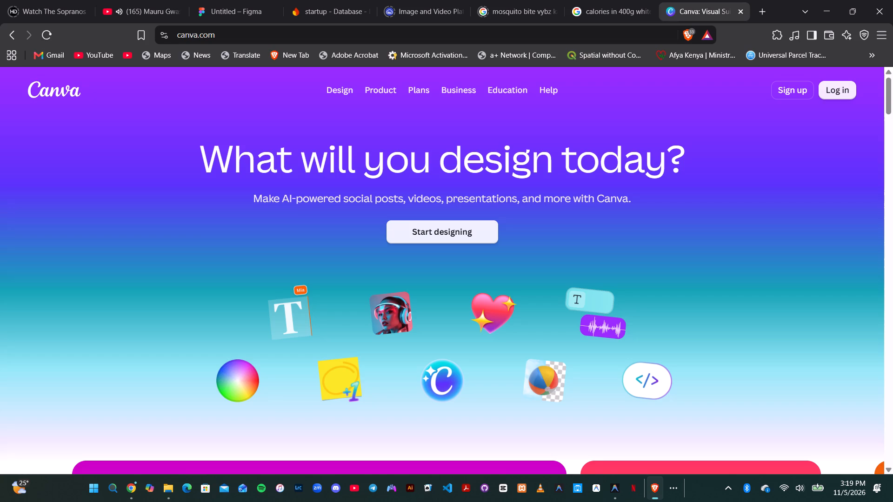
Open the login options for an existing account on the Canva homepage.
{"action": "scroll", "coordinate": [640, 172], "scroll_direction": "down", "scroll_amount": 2}
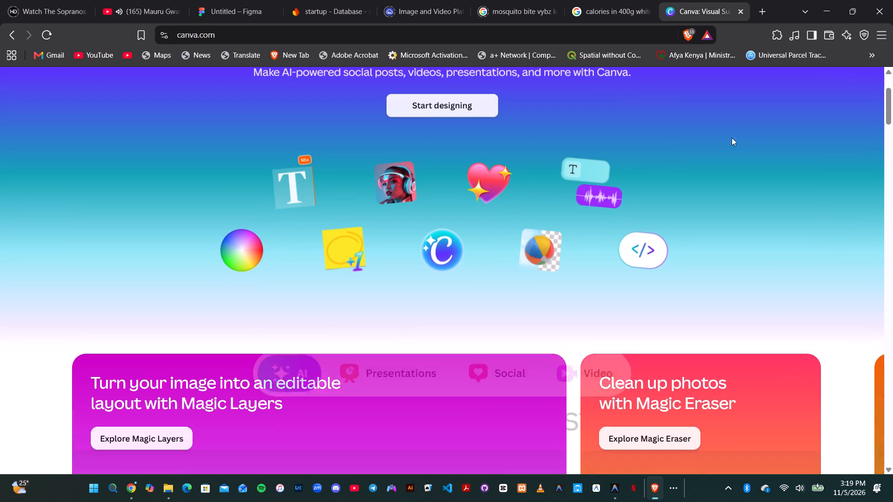
{"action": "scroll", "coordinate": [872, 71], "scroll_direction": "up", "scroll_amount": 2}
{"action": "left_click", "coordinate": [847, 85]}
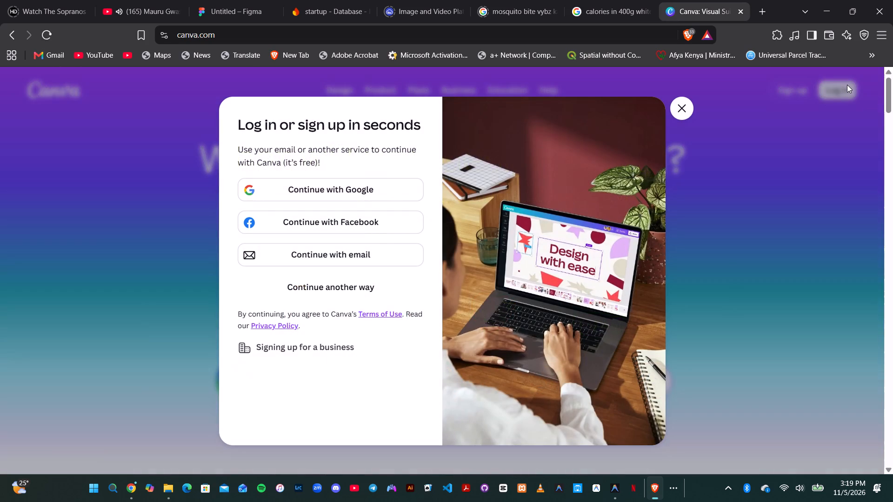
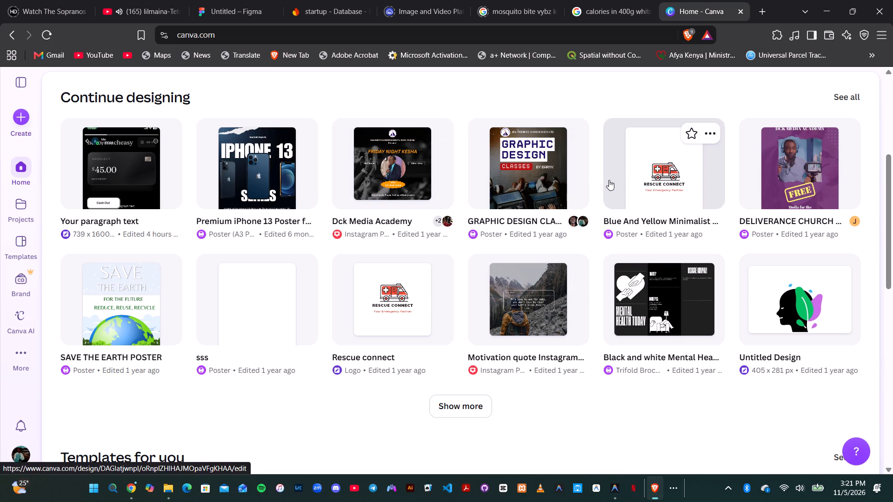
Open the GRAPHIC DESIGN CLASSES poster and look over the design and the available editor tools.
{"action": "left_click", "coordinate": [545, 188]}
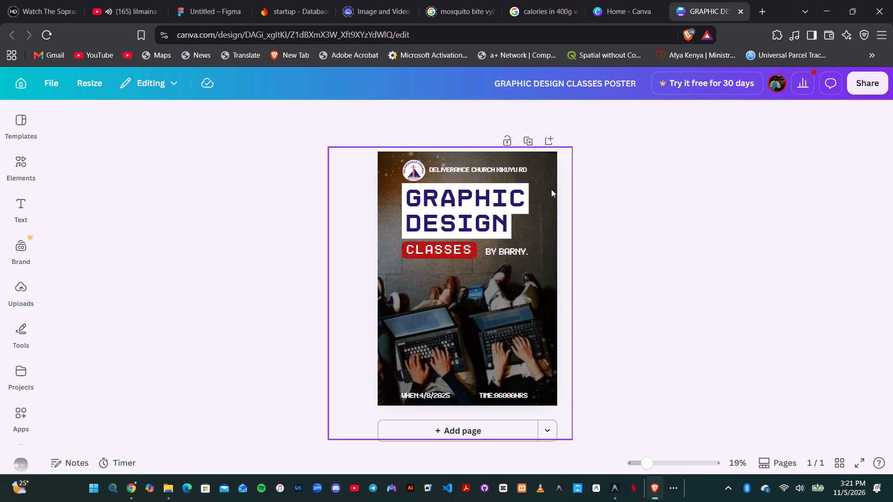
{"action": "scroll", "coordinate": [568, 261], "scroll_direction": "down", "scroll_amount": 2}
{"action": "scroll", "coordinate": [511, 286], "scroll_direction": "down", "scroll_amount": 3}
{"action": "scroll", "coordinate": [16, 276], "scroll_direction": "down", "scroll_amount": 2}
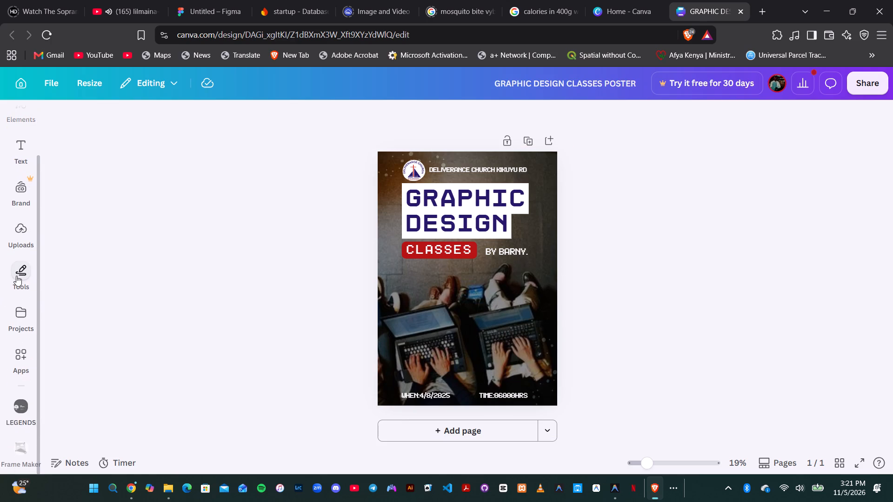
{"action": "scroll", "coordinate": [16, 276], "scroll_direction": "down", "scroll_amount": 4}
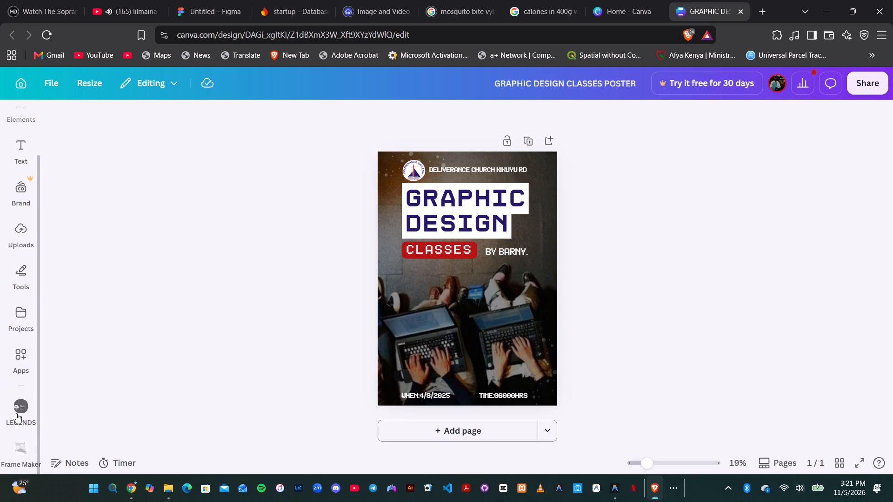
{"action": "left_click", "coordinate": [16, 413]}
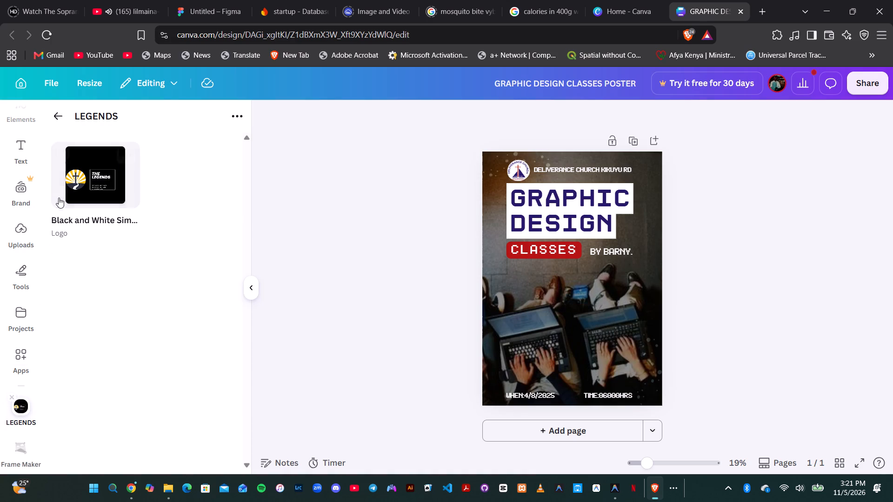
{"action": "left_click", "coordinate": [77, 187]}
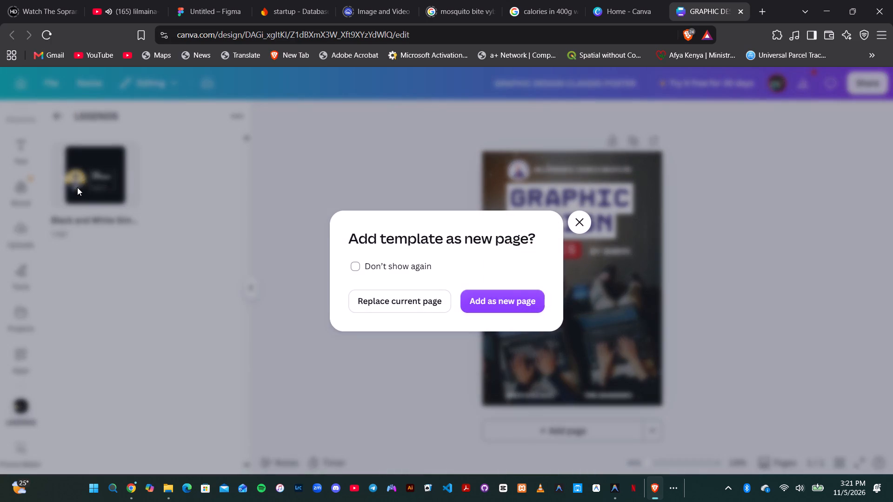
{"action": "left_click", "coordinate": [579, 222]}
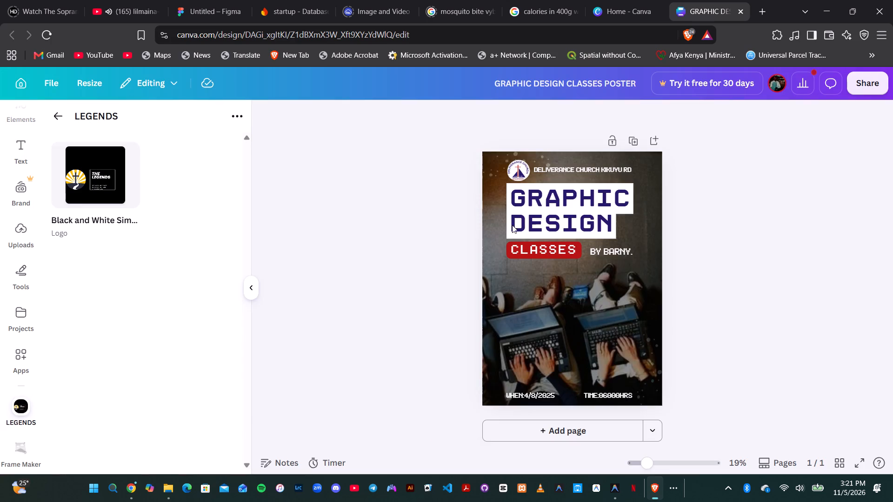
Return to the Canva home page and open the Premium iPhone 13 poster from the recent designs.
{"action": "left_click", "coordinate": [19, 75]}
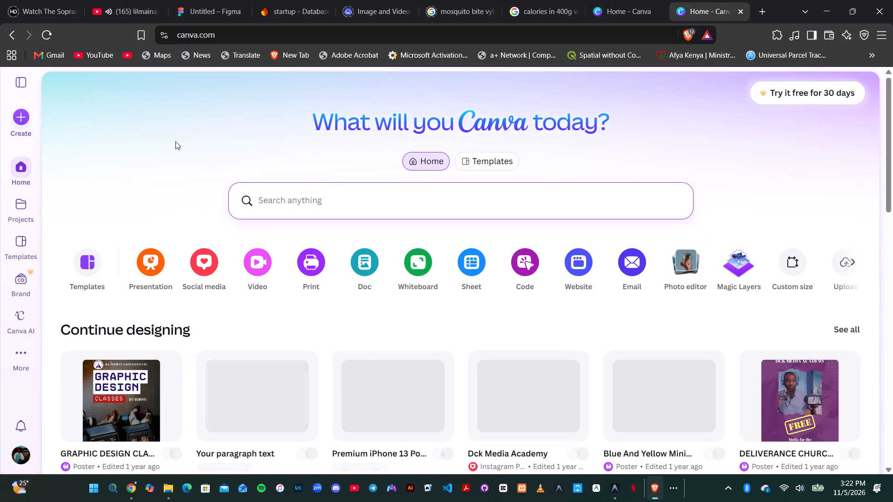
{"action": "scroll", "coordinate": [175, 141], "scroll_direction": "down", "scroll_amount": 3}
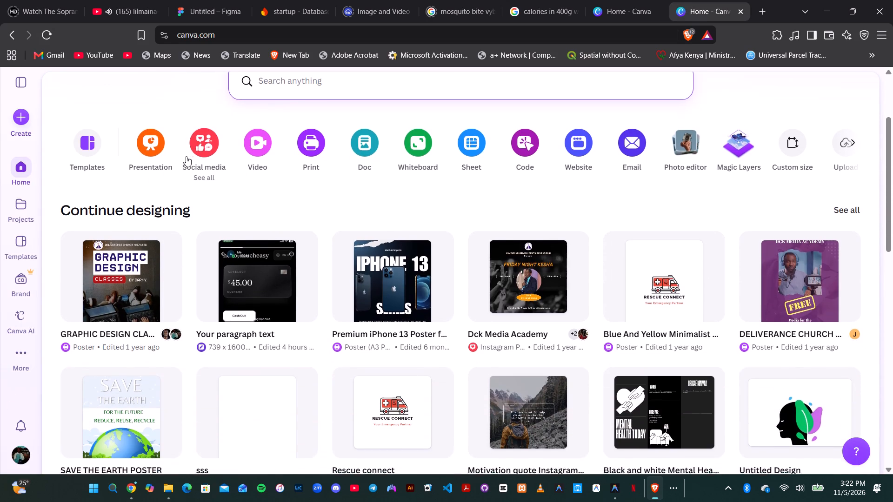
{"action": "scroll", "coordinate": [188, 159], "scroll_direction": "down", "scroll_amount": 1}
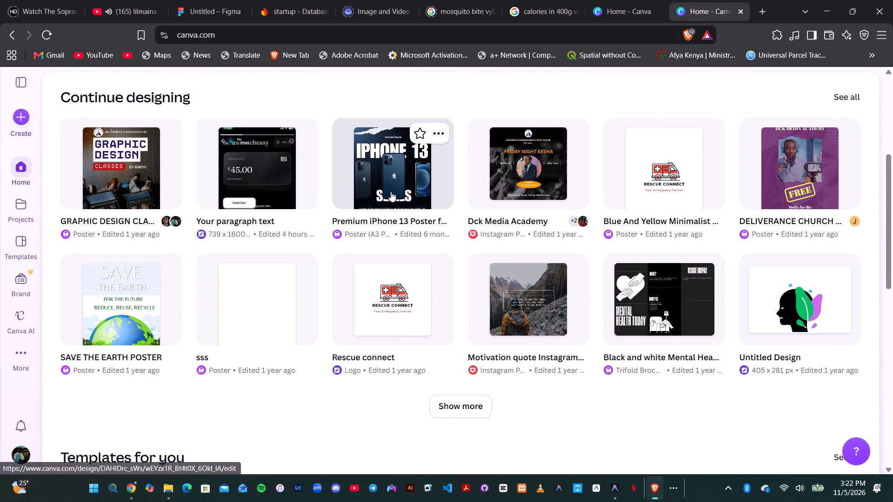
{"action": "left_click", "coordinate": [403, 178]}
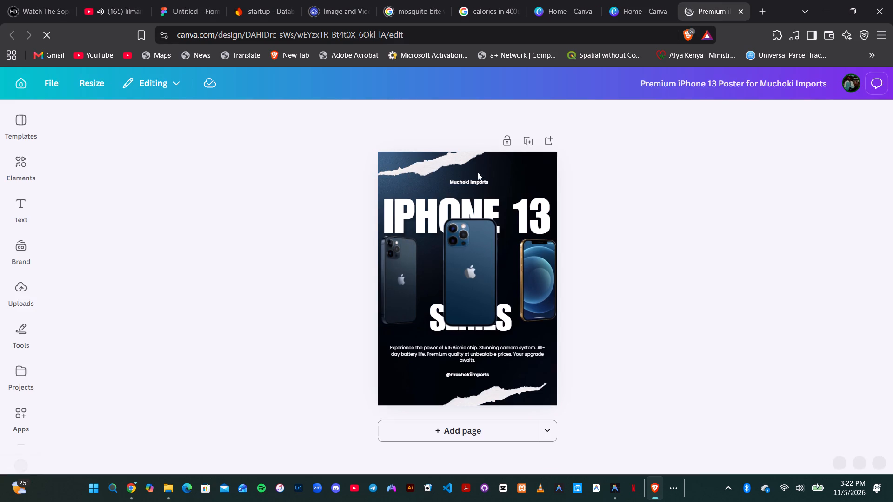
Change the poster's main headline to read IPHONE 18.
{"action": "double_click", "coordinate": [540, 206]}
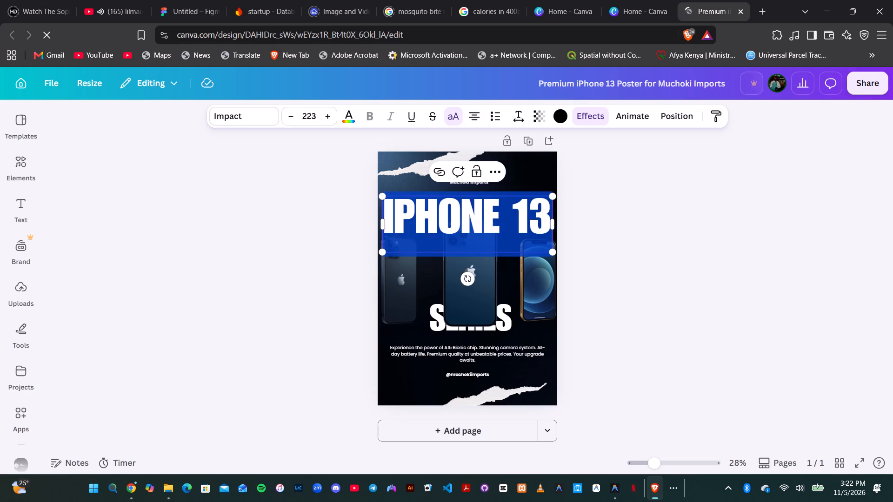
{"action": "left_click", "coordinate": [540, 206]}
{"action": "left_click", "coordinate": [540, 206]}
{"action": "left_click", "coordinate": [541, 216]}
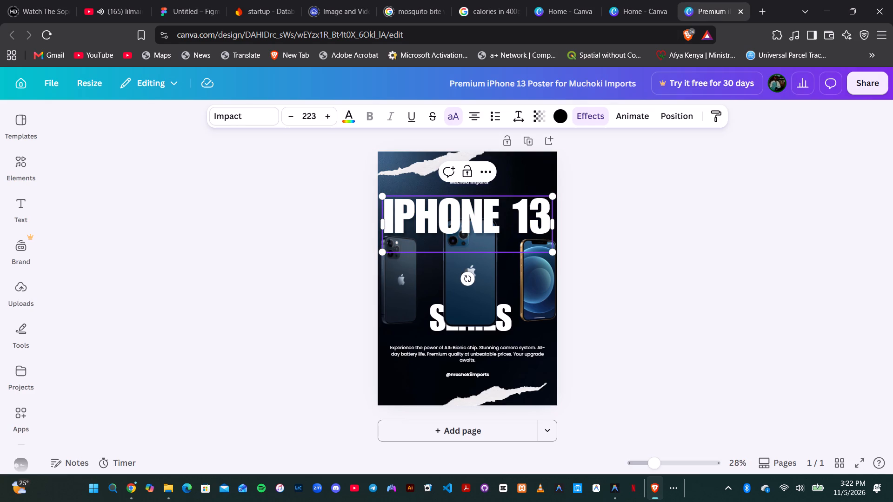
{"action": "key", "text": "BackSpace"}
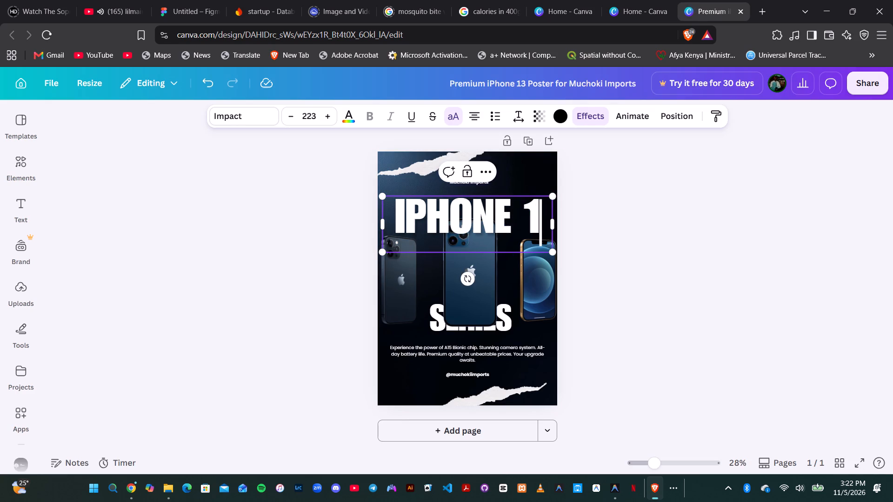
{"action": "key", "text": "8"}
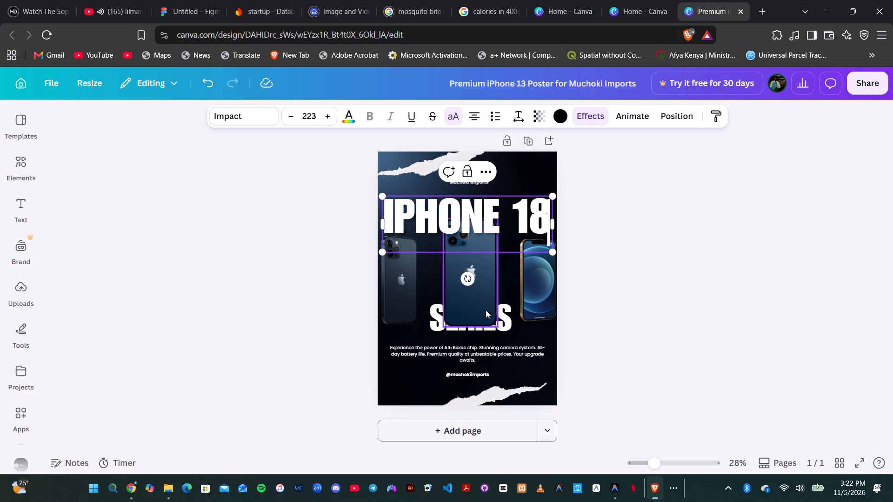
{"action": "left_click", "coordinate": [498, 327]}
{"action": "left_click_drag", "start_coordinate": [498, 327], "coordinate": [501, 349]}
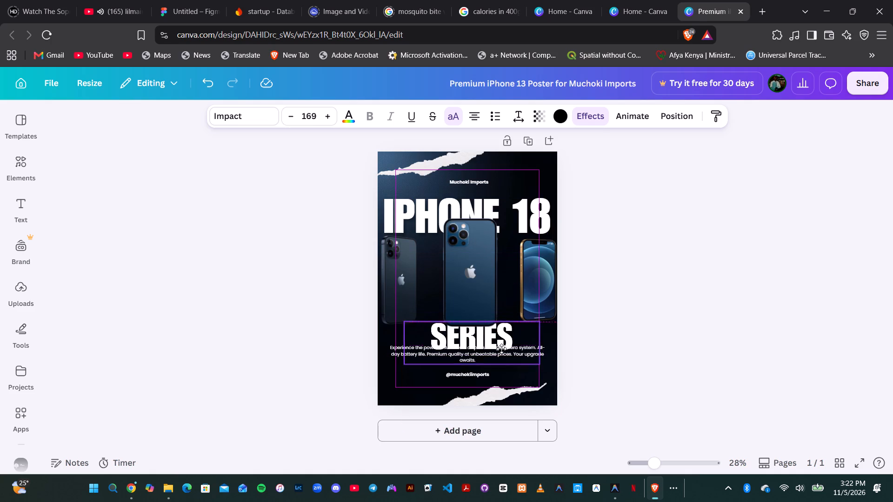
{"action": "left_click_drag", "start_coordinate": [501, 349], "coordinate": [498, 344]}
{"action": "left_click", "coordinate": [500, 351]}
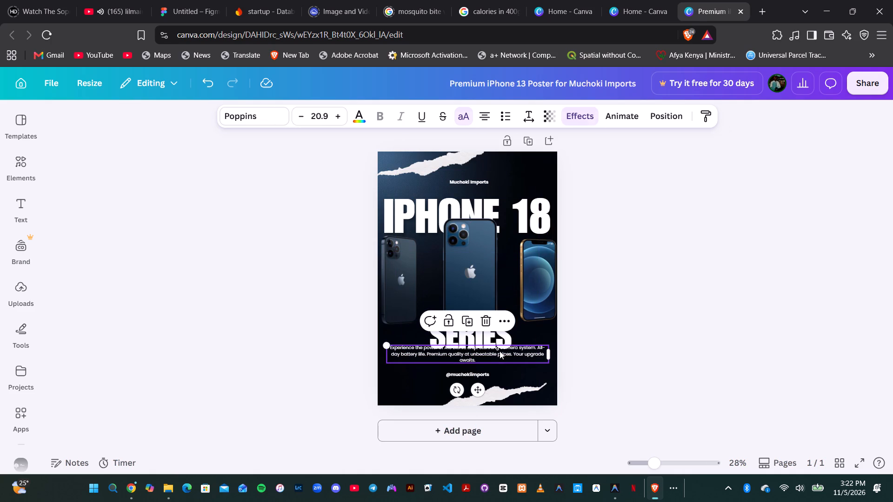
{"action": "left_click_drag", "start_coordinate": [500, 352], "coordinate": [500, 352]}
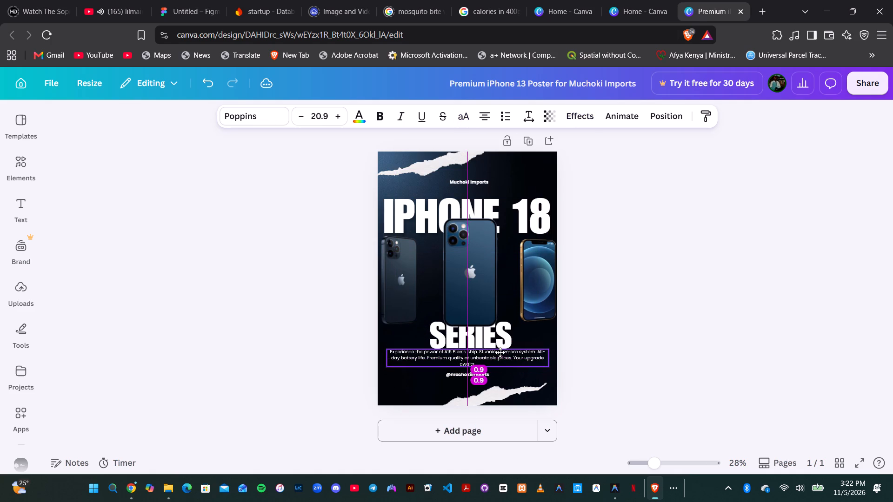
{"action": "left_click_drag", "start_coordinate": [500, 352], "coordinate": [502, 358]}
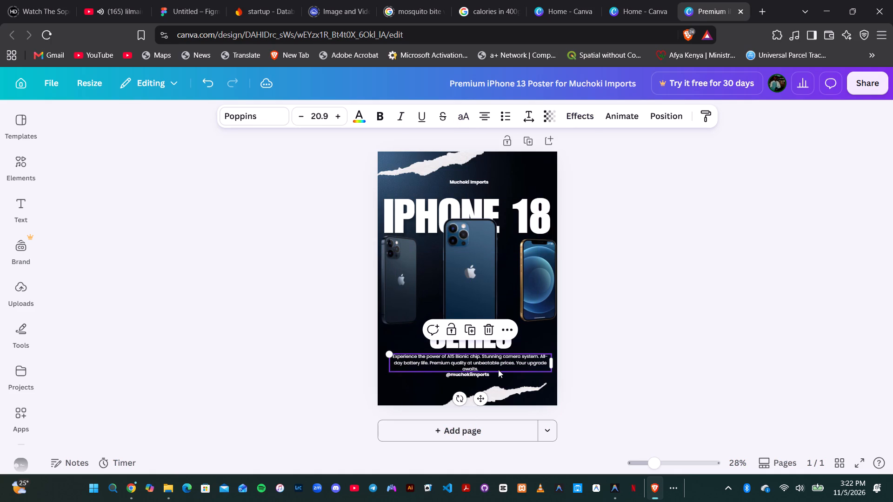
{"action": "left_click", "coordinate": [478, 373]}
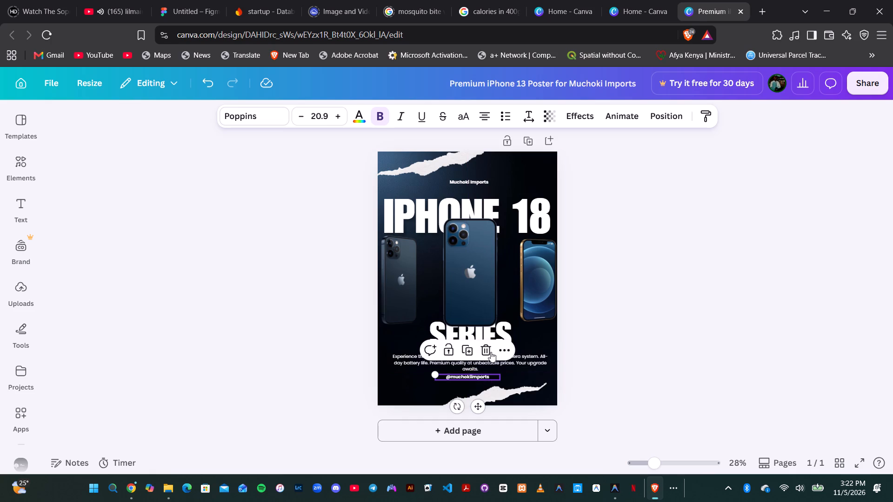
{"action": "left_click", "coordinate": [544, 337]}
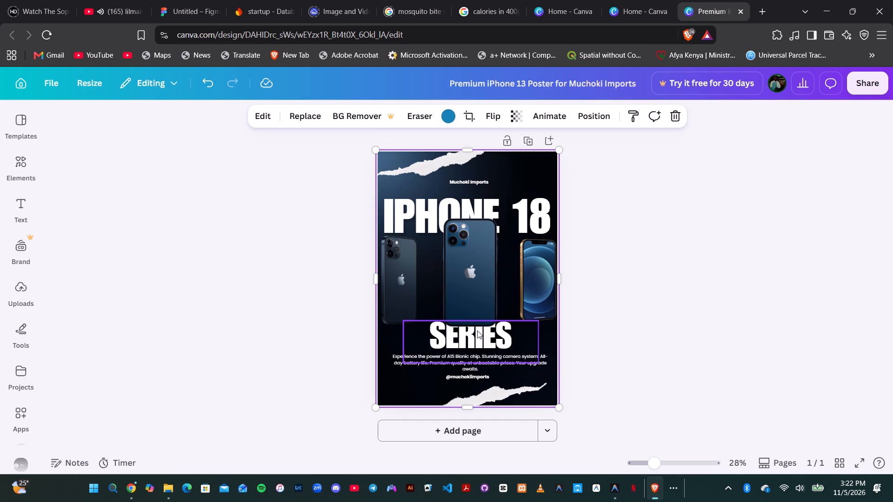
{"action": "left_click_drag", "start_coordinate": [488, 337], "coordinate": [489, 341]}
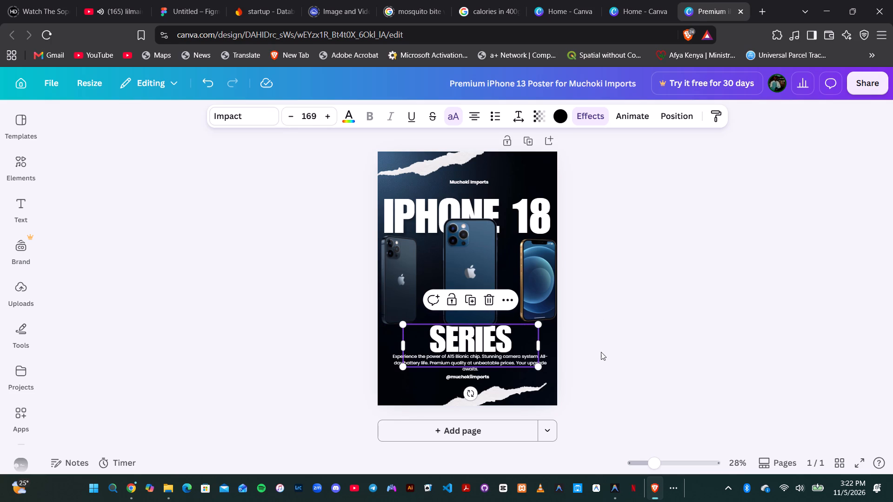
Raise the central phone image clear of SERIES and move the IPHONE 18 headline up above the phone.
{"action": "left_click_drag", "start_coordinate": [479, 242], "coordinate": [482, 229]}
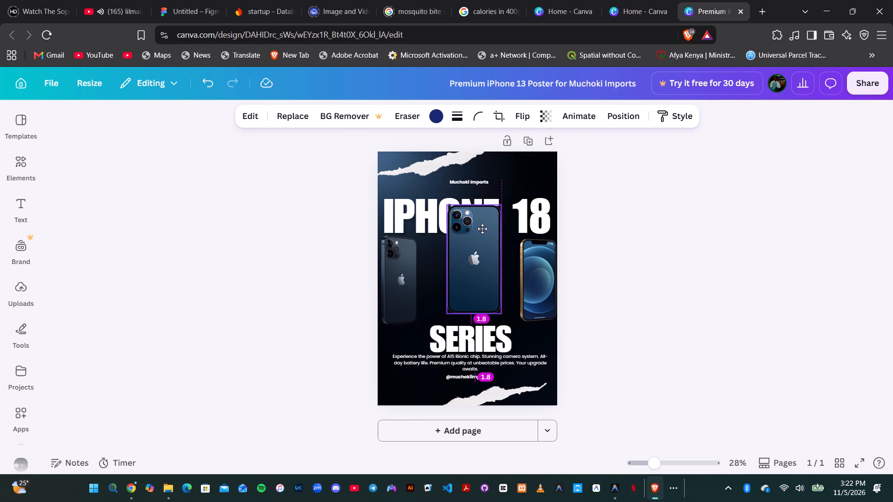
{"action": "left_click_drag", "start_coordinate": [482, 229], "coordinate": [482, 231]}
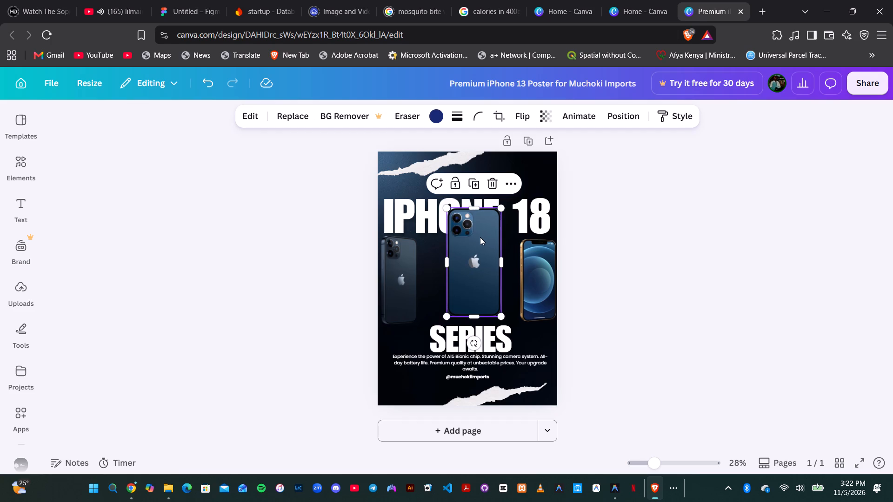
{"action": "left_click_drag", "start_coordinate": [420, 208], "coordinate": [420, 178]}
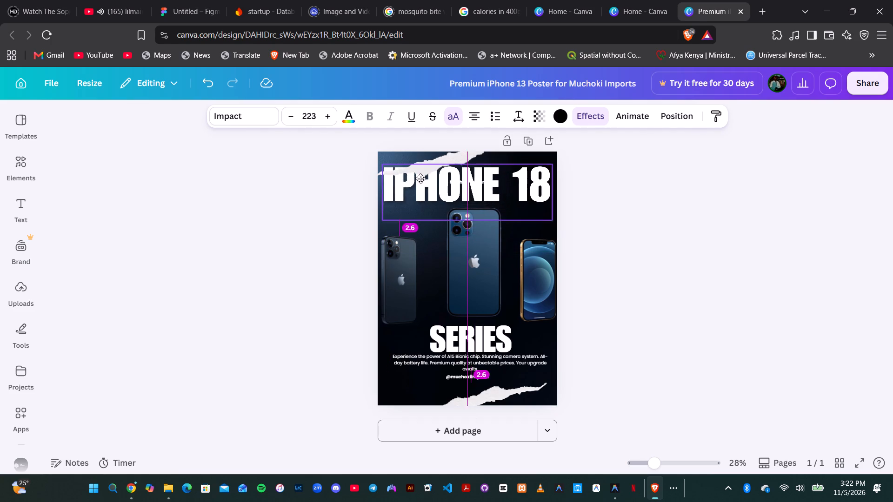
{"action": "left_click_drag", "start_coordinate": [420, 178], "coordinate": [418, 184]}
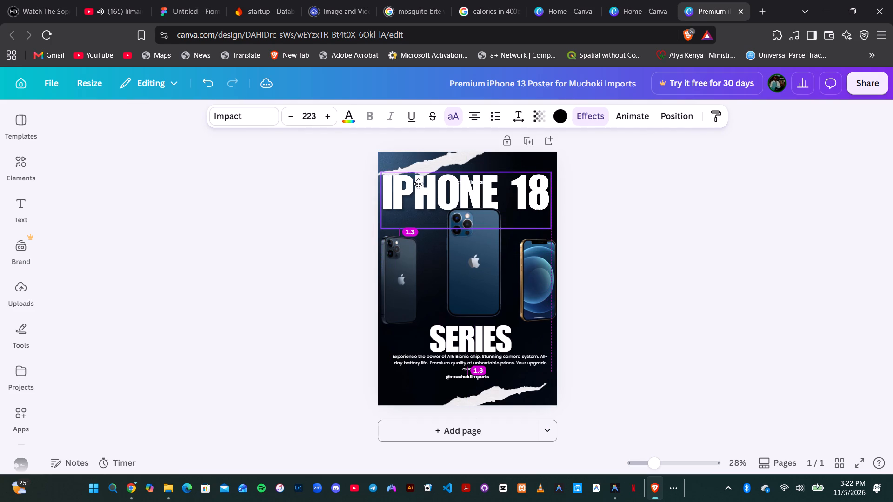
{"action": "left_click_drag", "start_coordinate": [418, 184], "coordinate": [423, 181]}
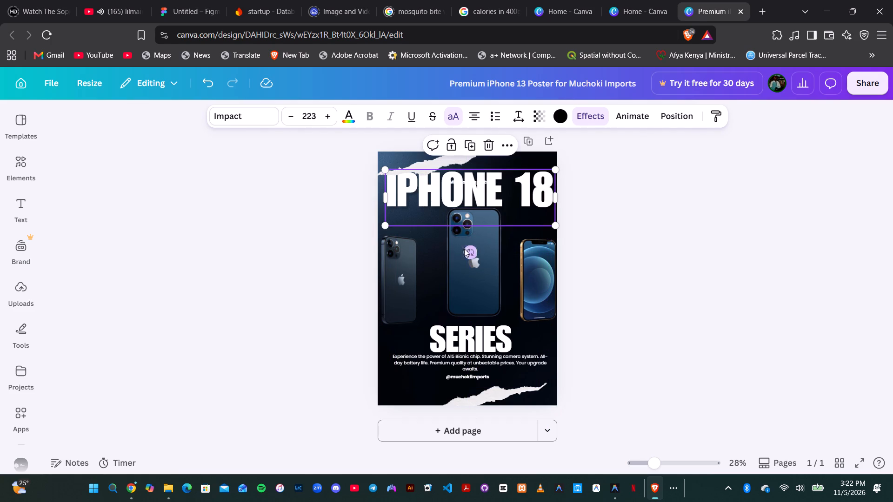
Delete the small Muchoki Imports text line that overlaps the IPHONE 18 headline.
{"action": "scroll", "coordinate": [476, 196], "scroll_direction": "down", "scroll_amount": 1}
{"action": "left_click", "coordinate": [463, 179]}
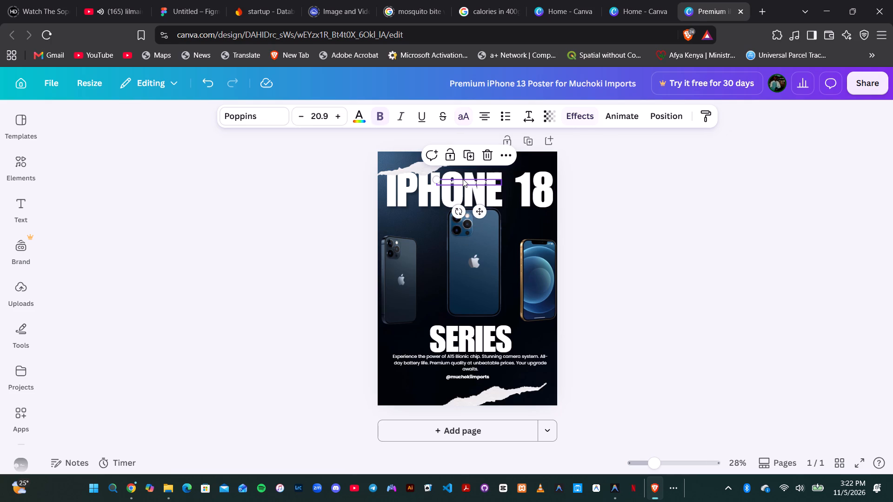
{"action": "key", "text": "Delete"}
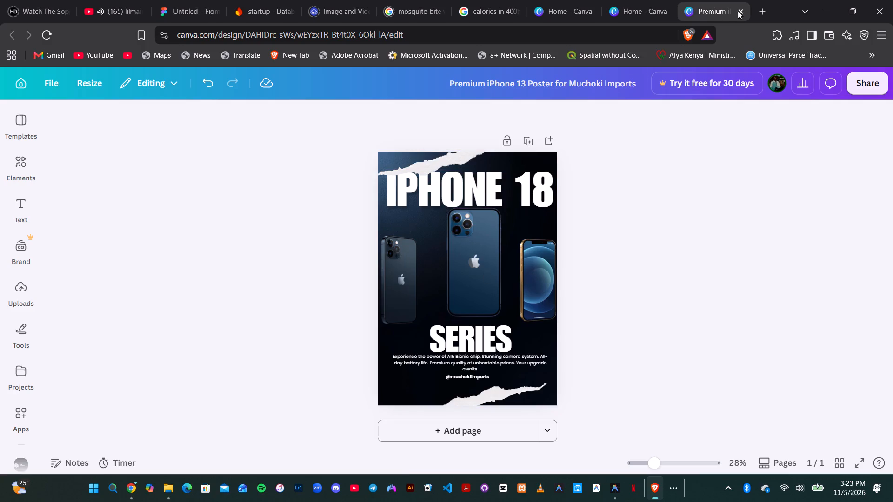
Search the web for "iphone 18 fold" in a new browser tab and look through the results.
{"action": "left_click", "coordinate": [765, 7]}
{"action": "type", "text": "iphone 1"}
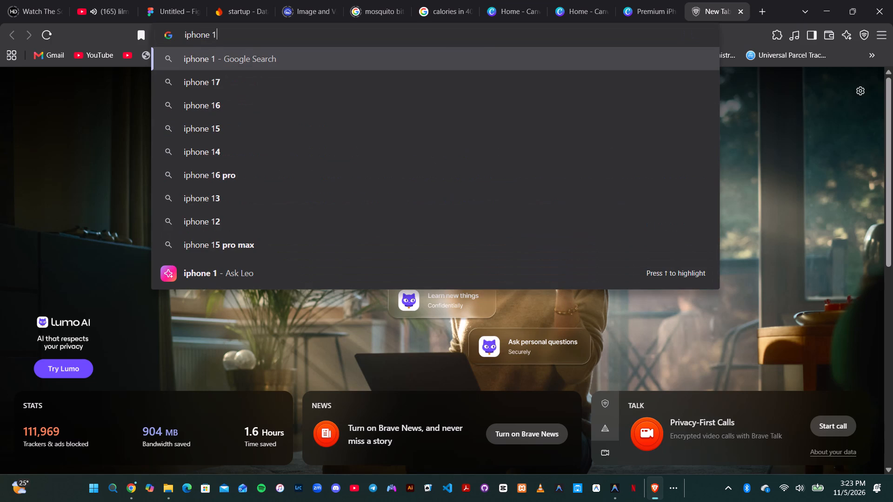
{"action": "key", "text": "8"}
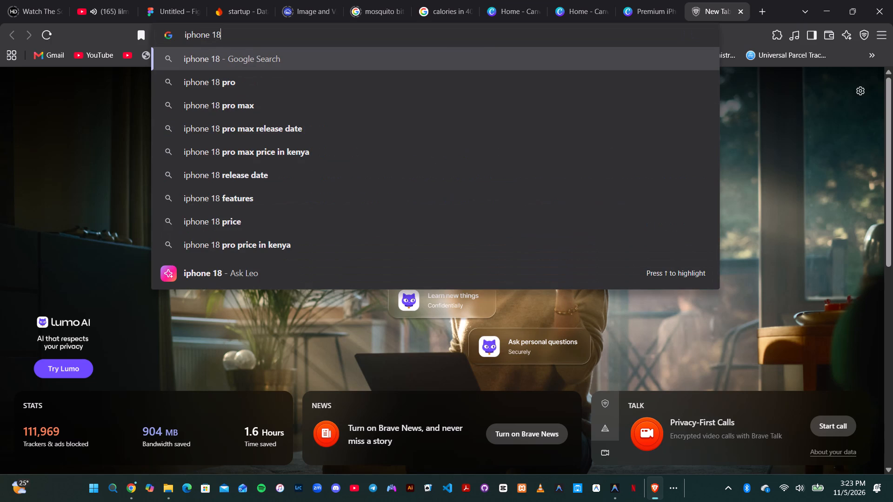
{"action": "key", "text": "space"}
{"action": "type", "text": "fold"}
{"action": "key", "text": "Return"}
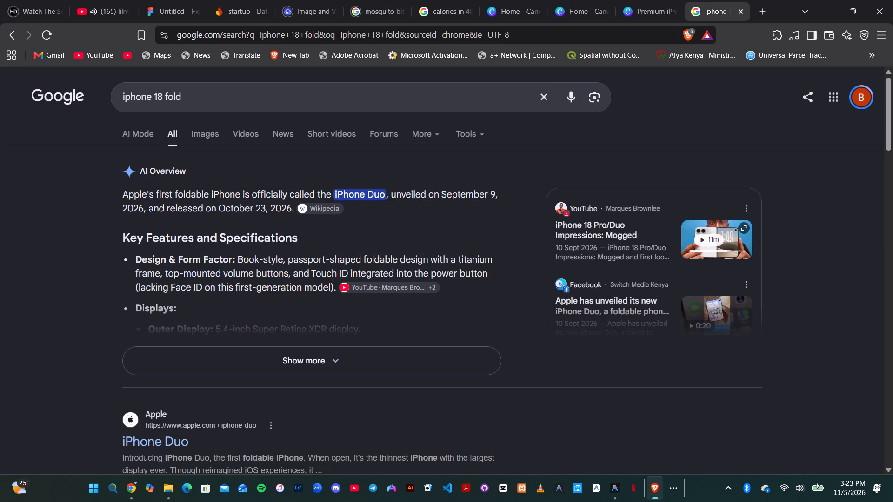
{"action": "scroll", "coordinate": [369, 274], "scroll_direction": "down", "scroll_amount": 4}
{"action": "scroll", "coordinate": [263, 180], "scroll_direction": "down", "scroll_amount": 2}
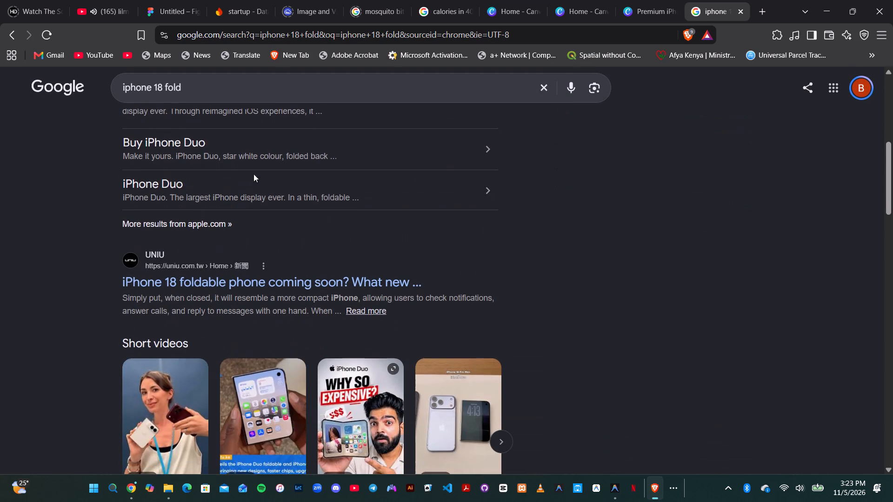
{"action": "scroll", "coordinate": [248, 172], "scroll_direction": "down", "scroll_amount": 3}
{"action": "scroll", "coordinate": [224, 167], "scroll_direction": "up", "scroll_amount": 7}
{"action": "scroll", "coordinate": [255, 116], "scroll_direction": "down", "scroll_amount": 1}
{"action": "scroll", "coordinate": [256, 119], "scroll_direction": "up", "scroll_amount": 4}
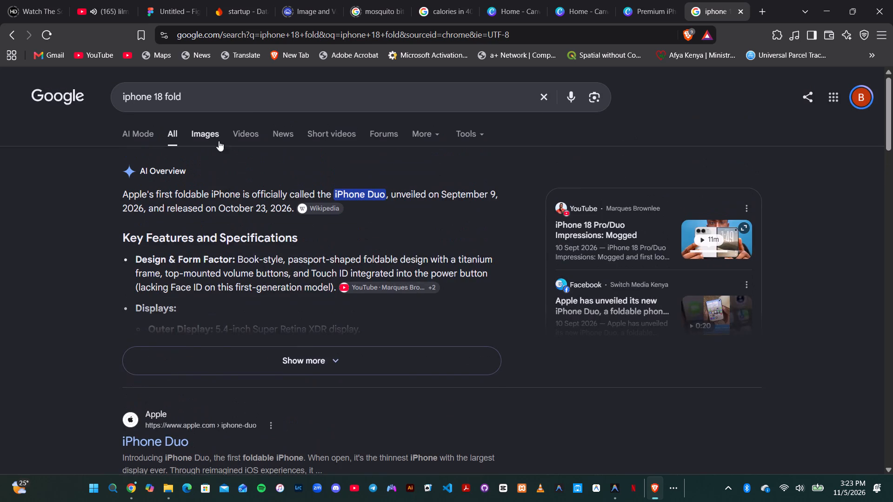
From the "iphone 18 fold" image results, bring GSMArena's grey foldable iPhone on black into the Canva poster, centred between IPHONE 18 and SERIES.
{"action": "scroll", "coordinate": [214, 139], "scroll_direction": "up", "scroll_amount": 3}
{"action": "left_click", "coordinate": [210, 136]}
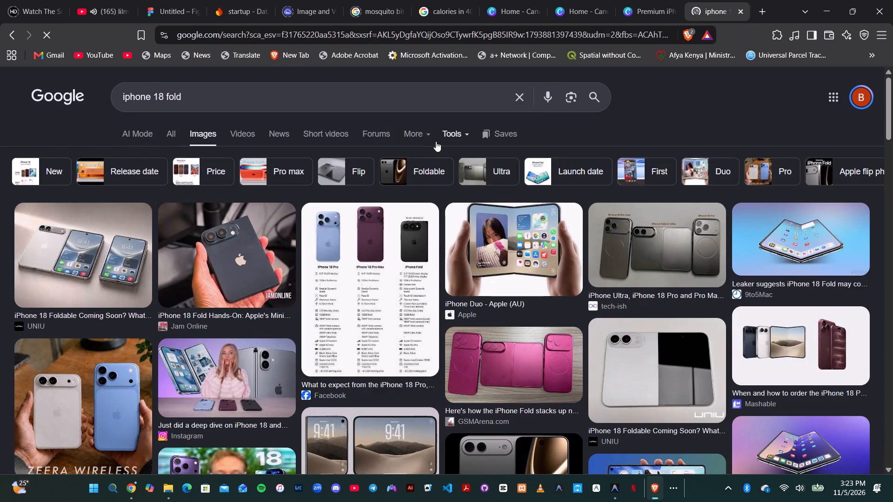
{"action": "scroll", "coordinate": [436, 141], "scroll_direction": "down", "scroll_amount": 1}
{"action": "scroll", "coordinate": [420, 179], "scroll_direction": "down", "scroll_amount": 1}
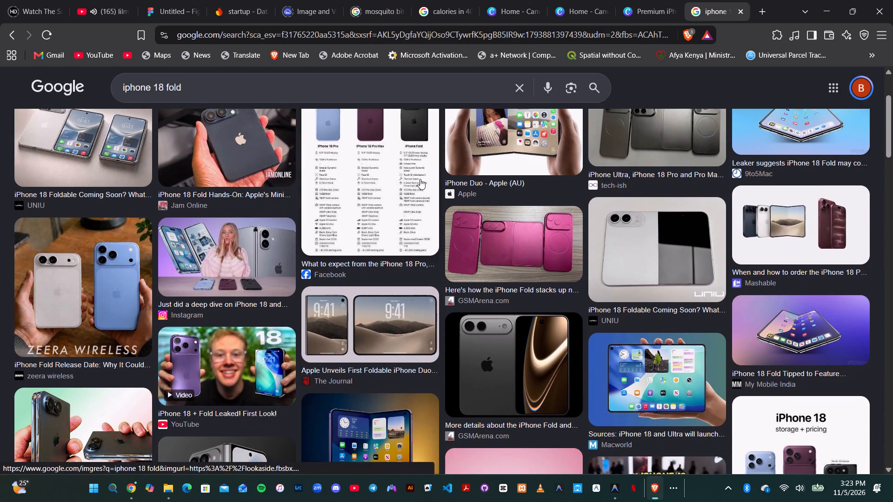
{"action": "scroll", "coordinate": [421, 178], "scroll_direction": "down", "scroll_amount": 3}
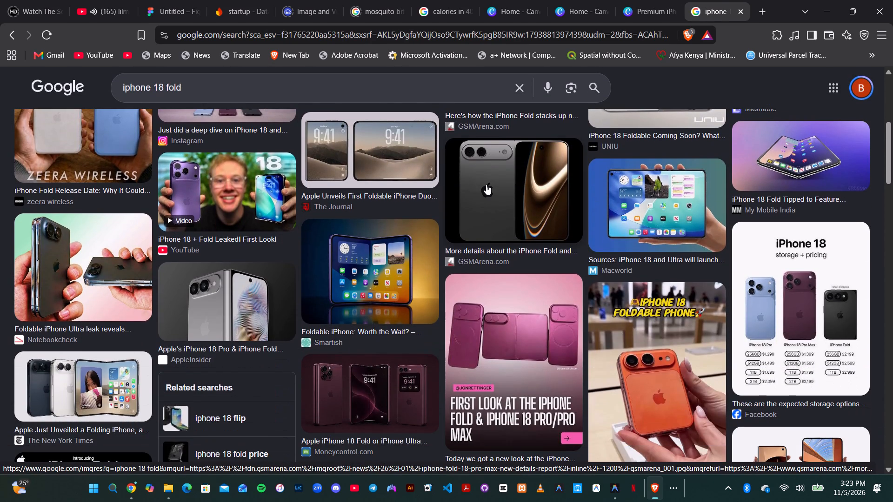
{"action": "left_click_drag", "start_coordinate": [492, 184], "coordinate": [495, 166]}
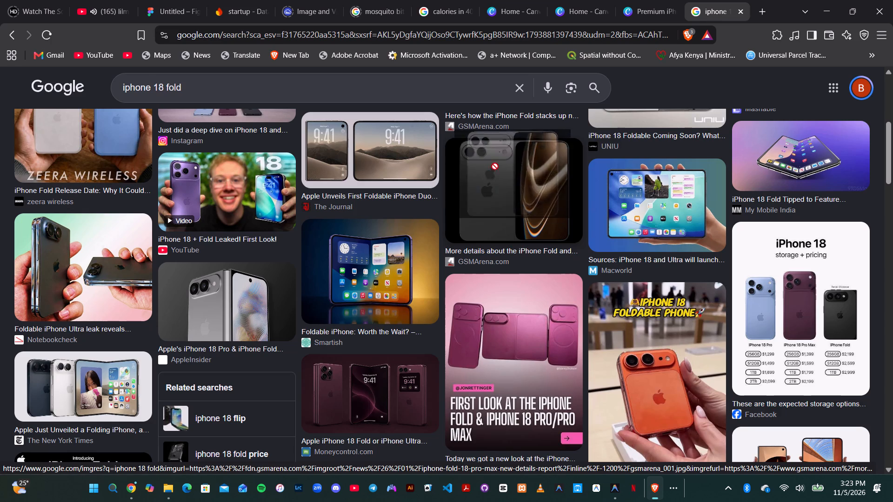
{"action": "left_click_drag", "start_coordinate": [495, 166], "coordinate": [638, 5]}
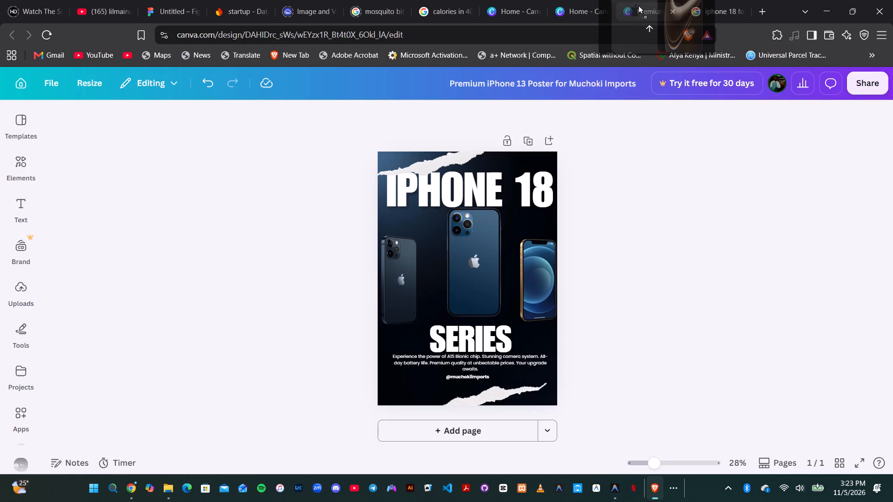
{"action": "left_click_drag", "start_coordinate": [638, 5], "coordinate": [472, 247]}
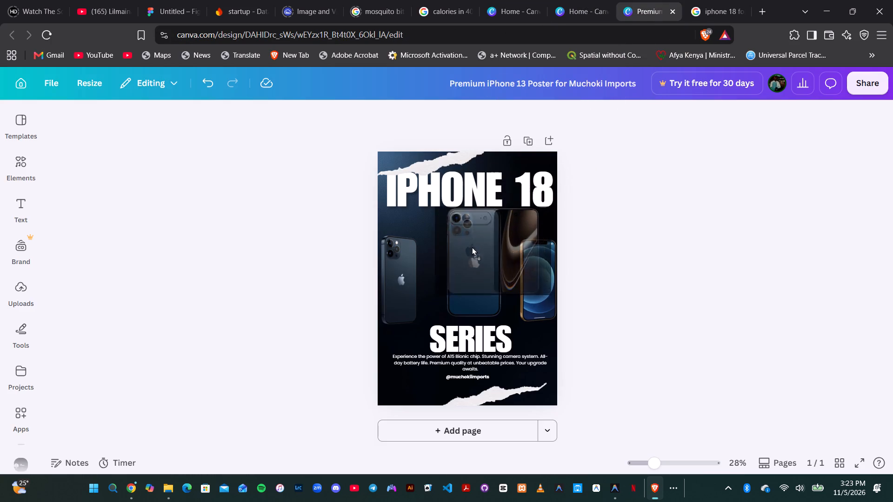
{"action": "left_click_drag", "start_coordinate": [472, 247], "coordinate": [460, 261]}
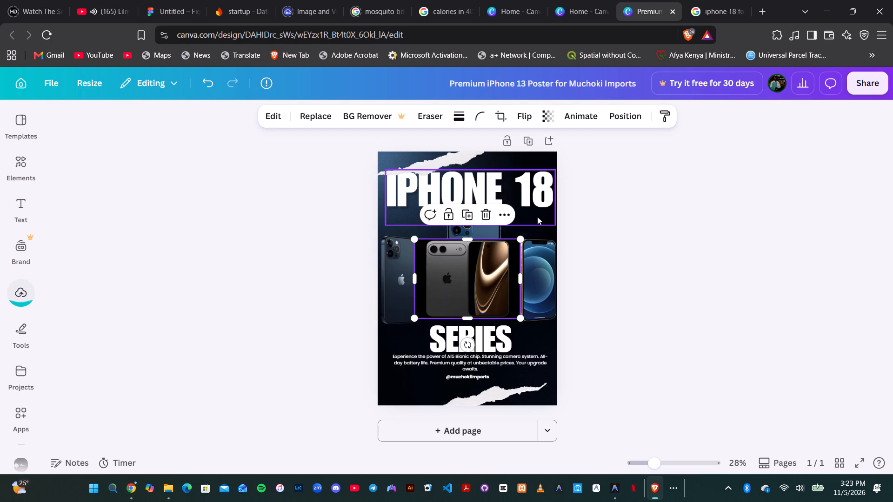
Delete the old blue central iPhone that overlaps the new foldable phone image on the poster.
{"action": "left_click", "coordinate": [486, 229]}
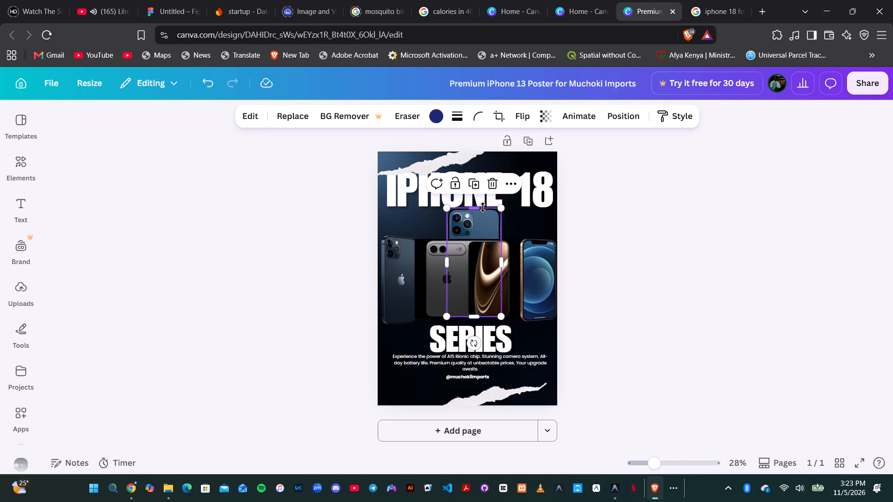
{"action": "left_click", "coordinate": [492, 186]}
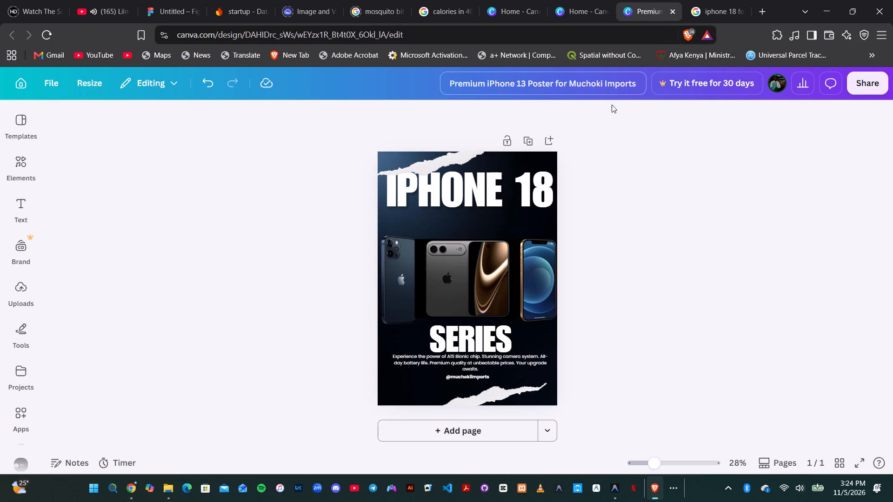
Return to the Google image results and change the search to "iphone 18".
{"action": "left_click", "coordinate": [718, 7]}
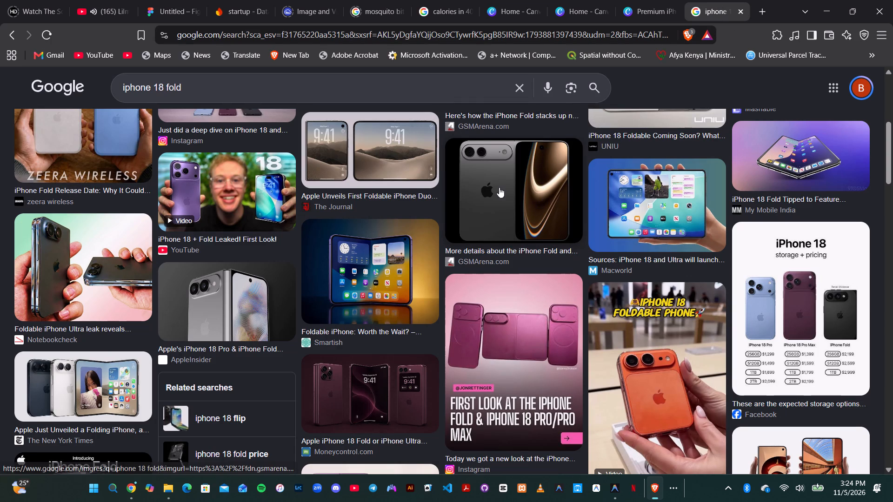
{"action": "scroll", "coordinate": [499, 187], "scroll_direction": "up", "scroll_amount": 5}
{"action": "left_click_drag", "start_coordinate": [200, 101], "coordinate": [154, 96]}
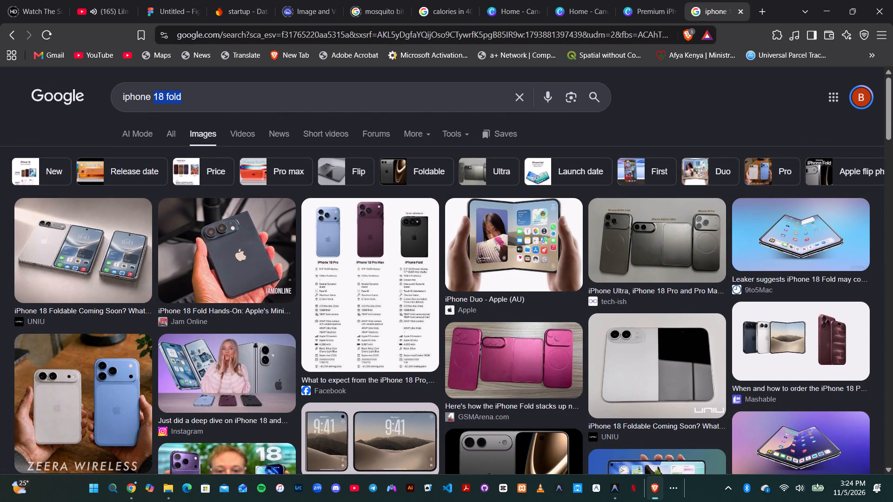
{"action": "left_click_drag", "start_coordinate": [154, 96], "coordinate": [167, 97]}
{"action": "key", "text": "BackSpace"}
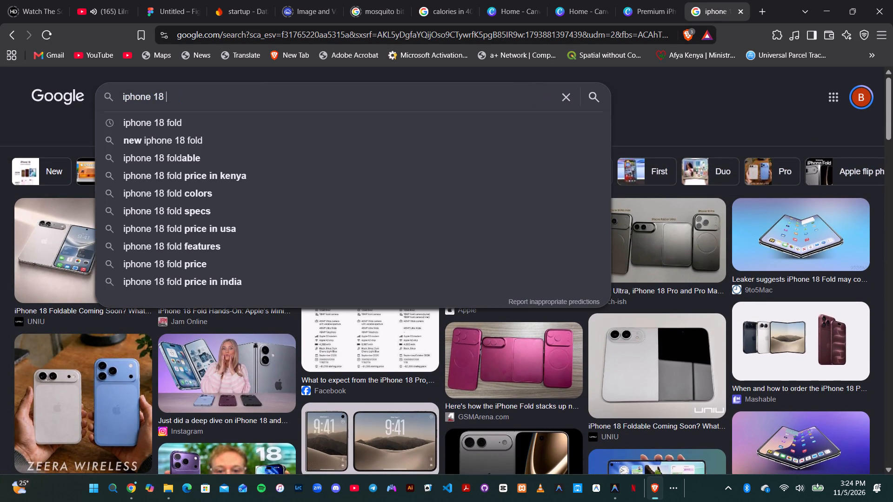
{"action": "key", "text": "Return"}
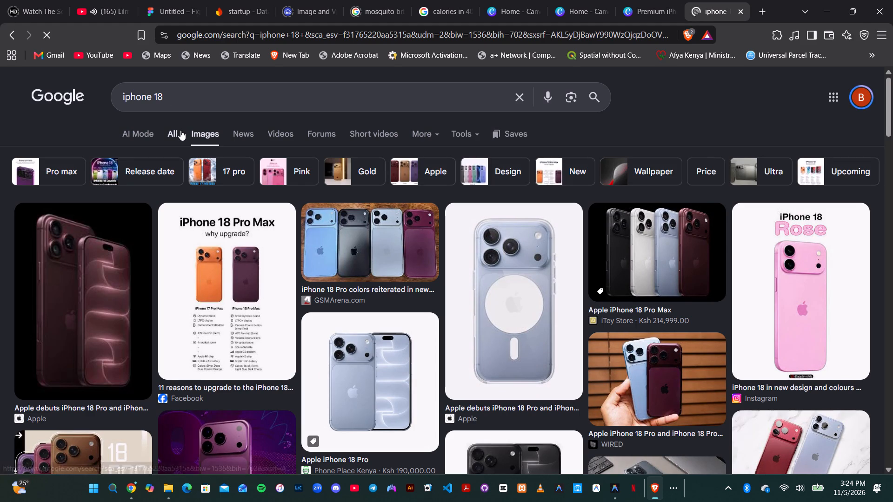
Look through the iPhone 18 image results for a phone picture suited to the poster.
{"action": "scroll", "coordinate": [190, 208], "scroll_direction": "down", "scroll_amount": 5}
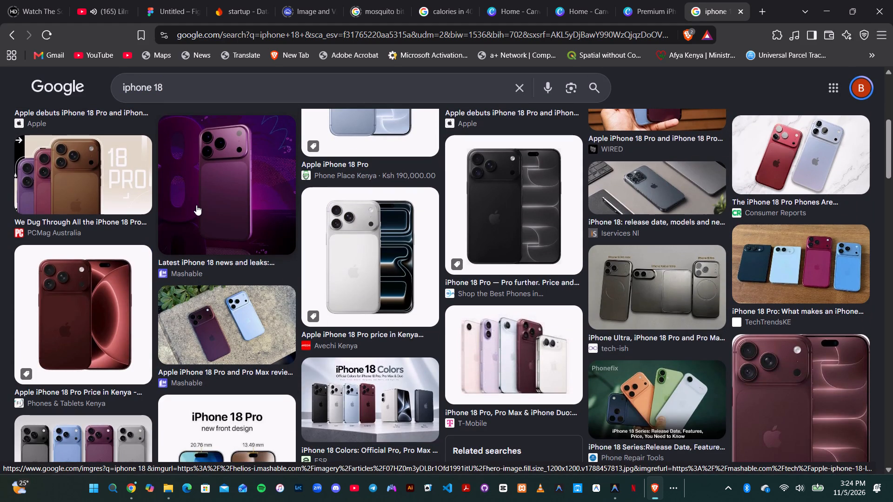
{"action": "scroll", "coordinate": [197, 205], "scroll_direction": "down", "scroll_amount": 4}
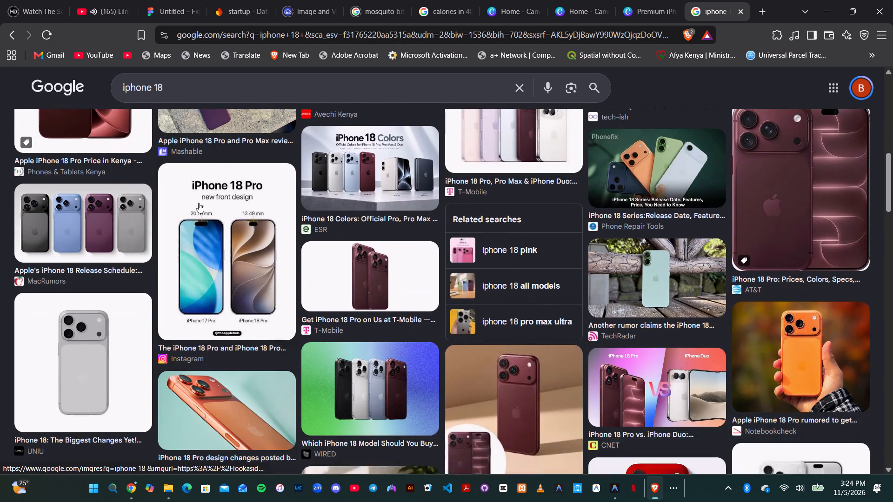
{"action": "scroll", "coordinate": [201, 198], "scroll_direction": "down", "scroll_amount": 3}
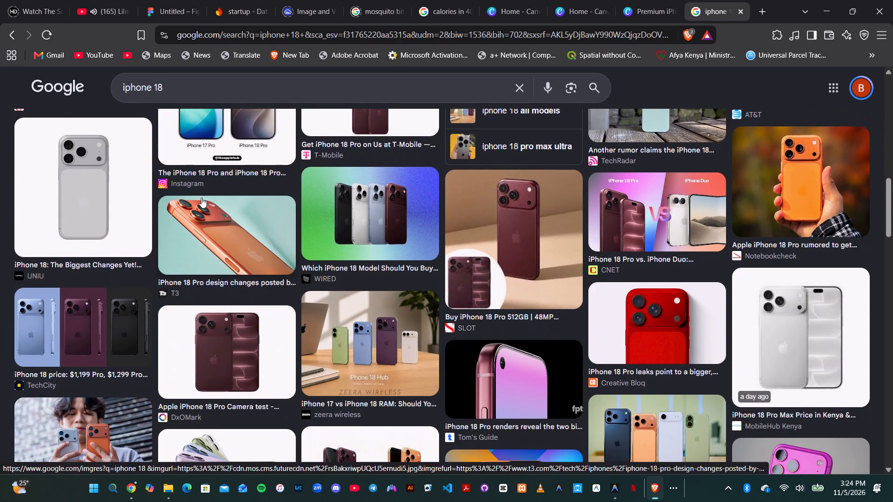
{"action": "scroll", "coordinate": [201, 198], "scroll_direction": "down", "scroll_amount": 8}
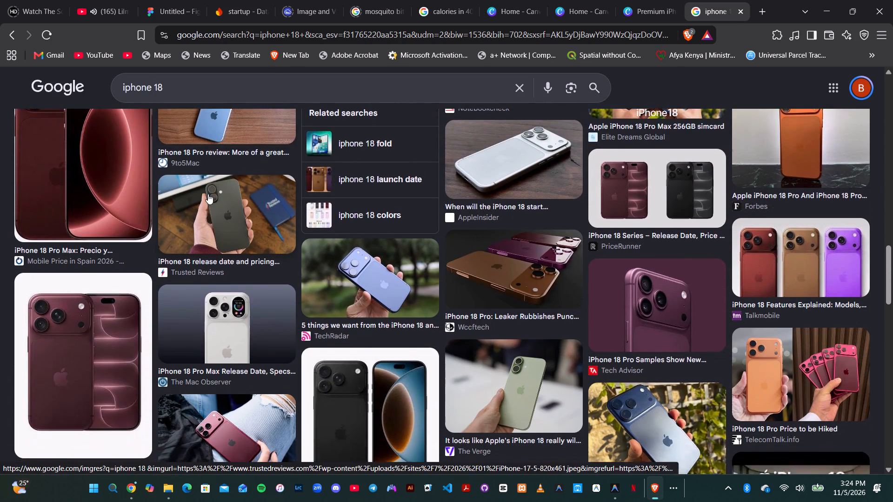
{"action": "scroll", "coordinate": [208, 194], "scroll_direction": "down", "scroll_amount": 10}
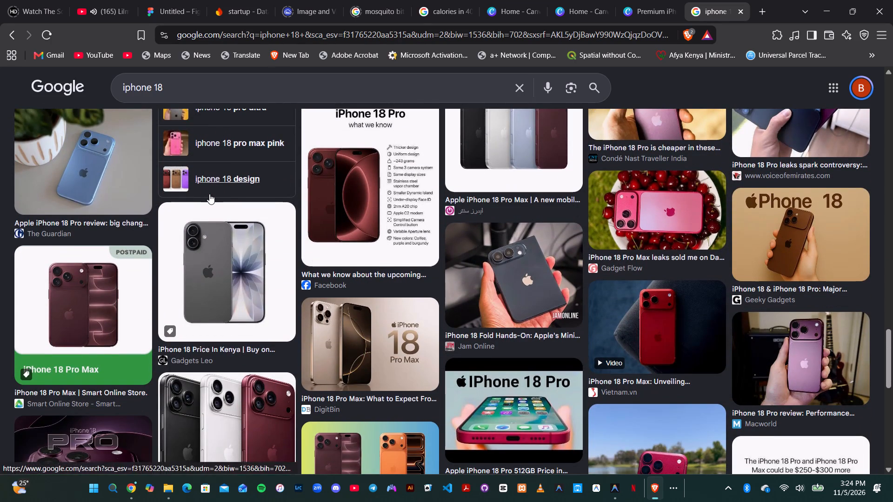
{"action": "scroll", "coordinate": [210, 194], "scroll_direction": "down", "scroll_amount": 5}
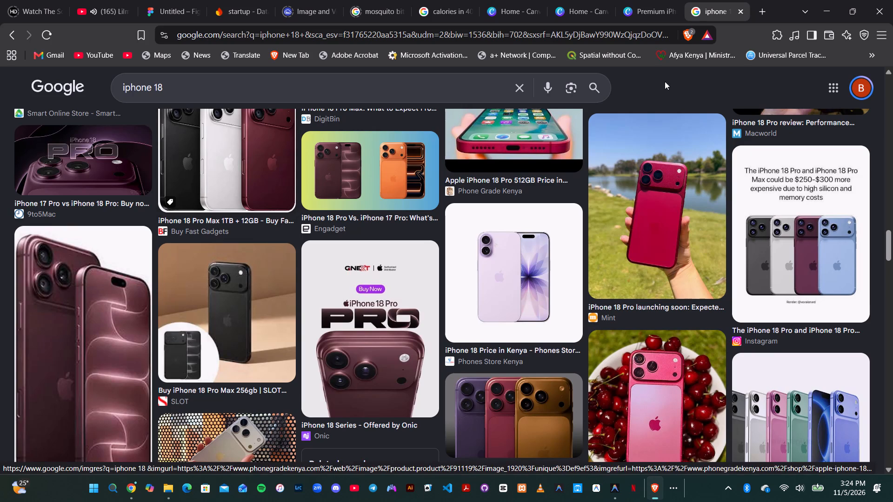
{"action": "scroll", "coordinate": [584, 289], "scroll_direction": "down", "scroll_amount": 4}
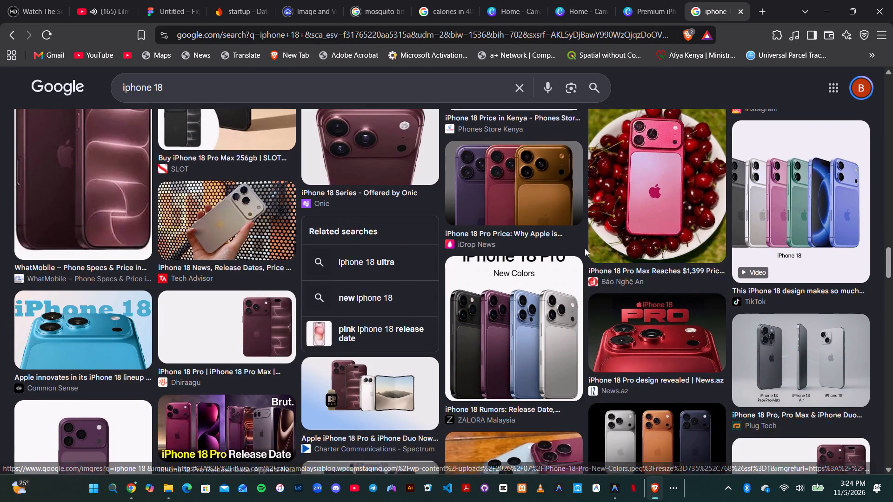
{"action": "scroll", "coordinate": [585, 248], "scroll_direction": "down", "scroll_amount": 5}
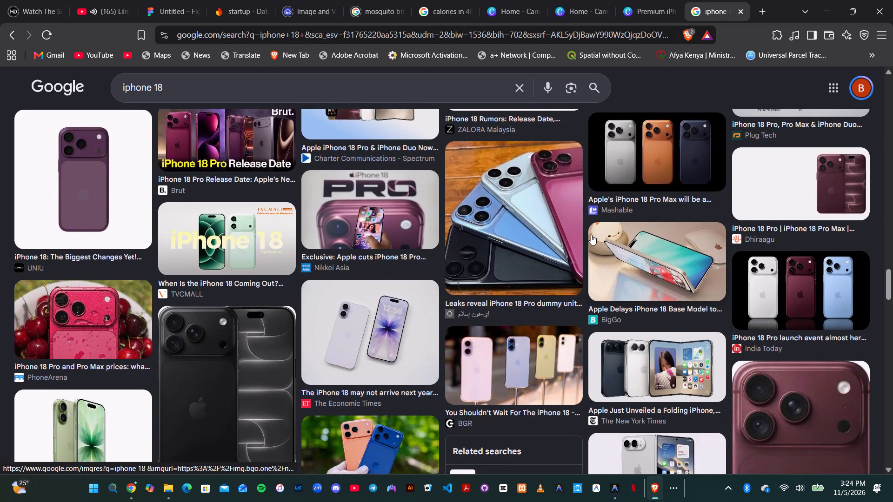
{"action": "scroll", "coordinate": [592, 233], "scroll_direction": "down", "scroll_amount": 2}
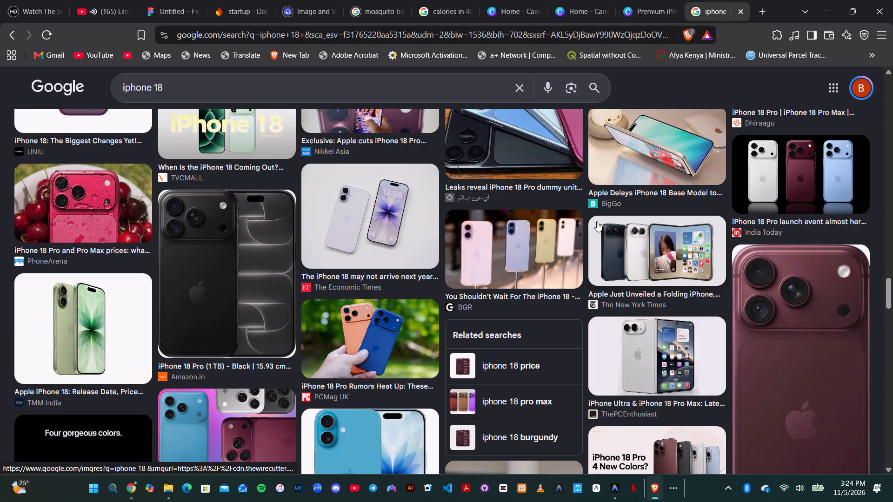
{"action": "scroll", "coordinate": [597, 221], "scroll_direction": "down", "scroll_amount": 1}
{"action": "scroll", "coordinate": [600, 210], "scroll_direction": "up", "scroll_amount": 1}
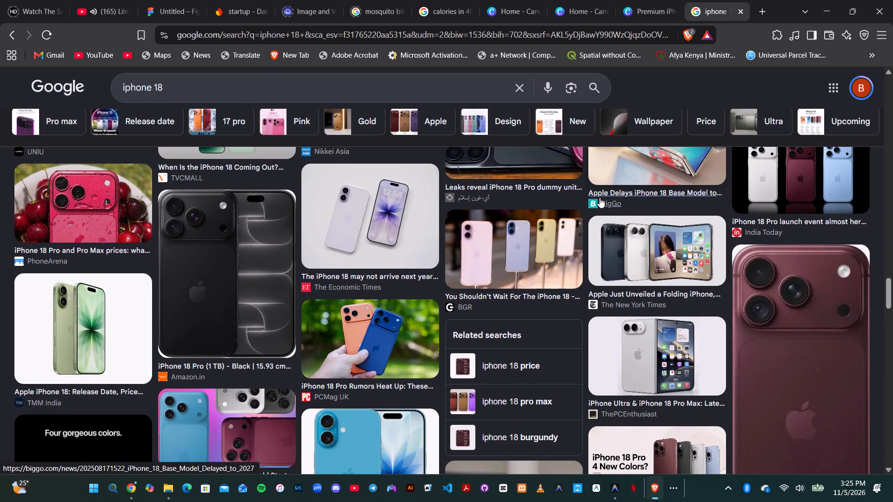
{"action": "scroll", "coordinate": [600, 198], "scroll_direction": "down", "scroll_amount": 5}
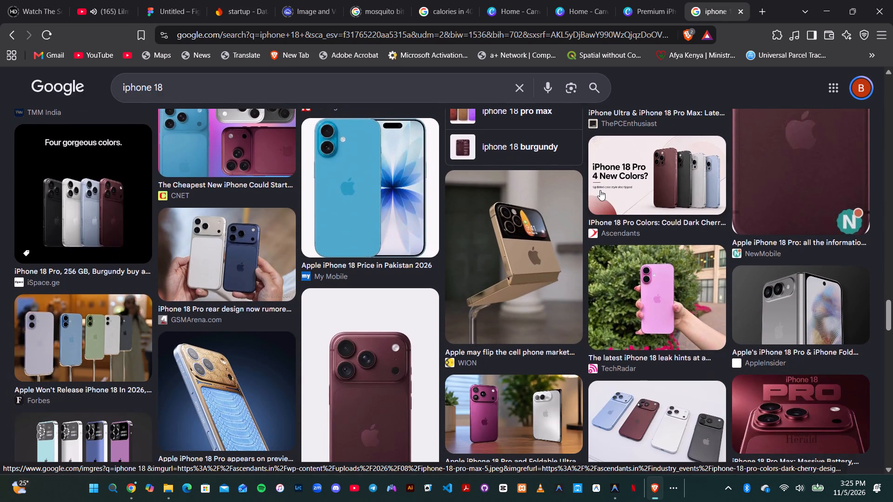
{"action": "scroll", "coordinate": [600, 190], "scroll_direction": "down", "scroll_amount": 3}
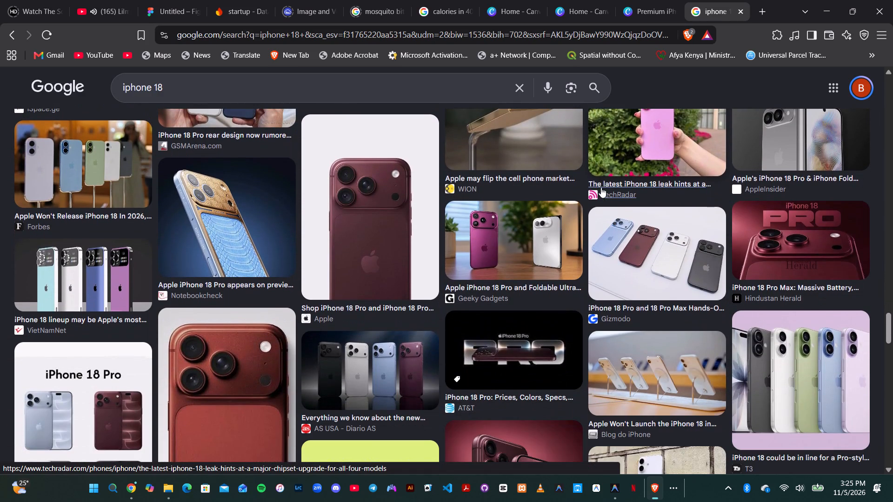
{"action": "scroll", "coordinate": [601, 178], "scroll_direction": "down", "scroll_amount": 2}
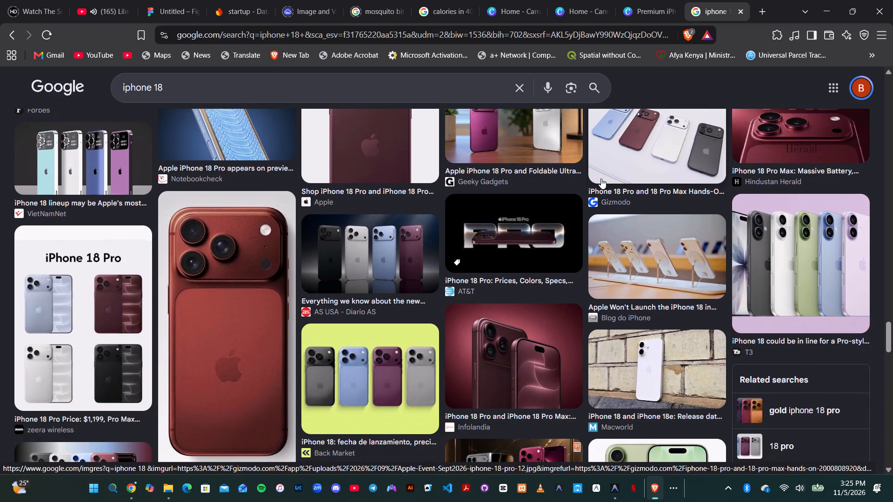
{"action": "scroll", "coordinate": [601, 178], "scroll_direction": "down", "scroll_amount": 2}
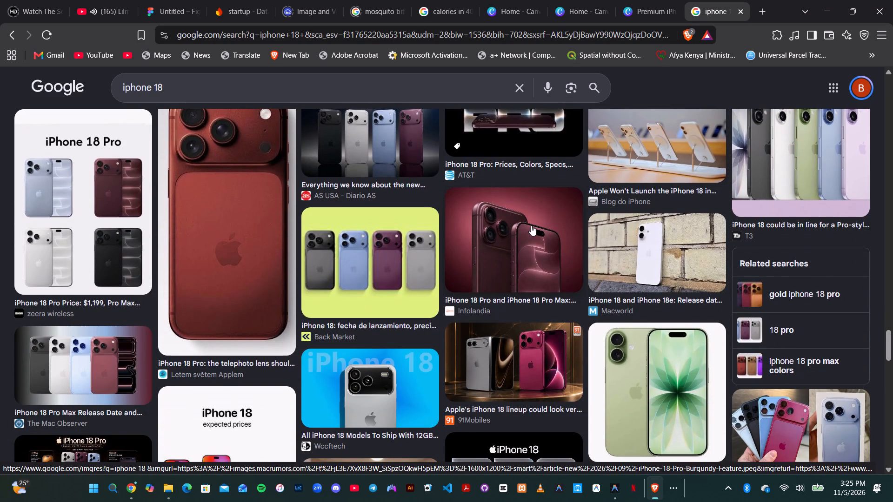
Add Infolandia's burgundy iPhone 18 Pro image to the Canva poster and position it over the left phone, slightly past the page's left edge.
{"action": "left_click_drag", "start_coordinate": [532, 225], "coordinate": [586, 28]}
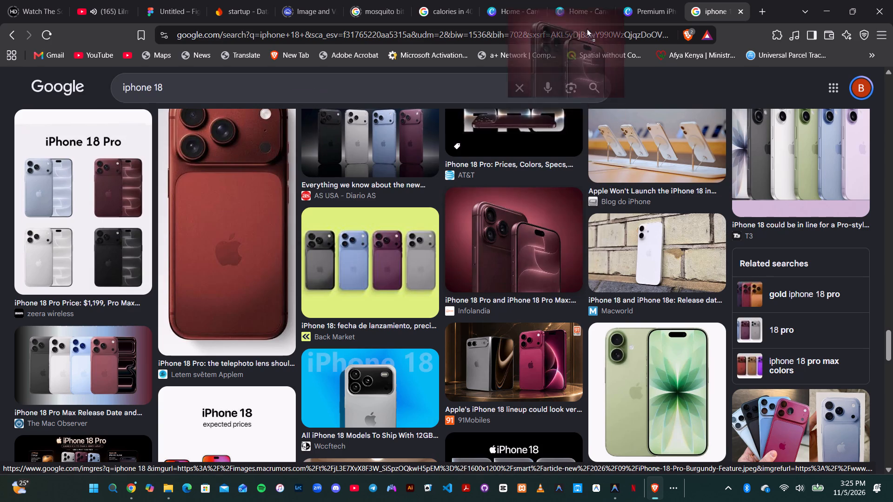
{"action": "left_click_drag", "start_coordinate": [586, 28], "coordinate": [600, 10]}
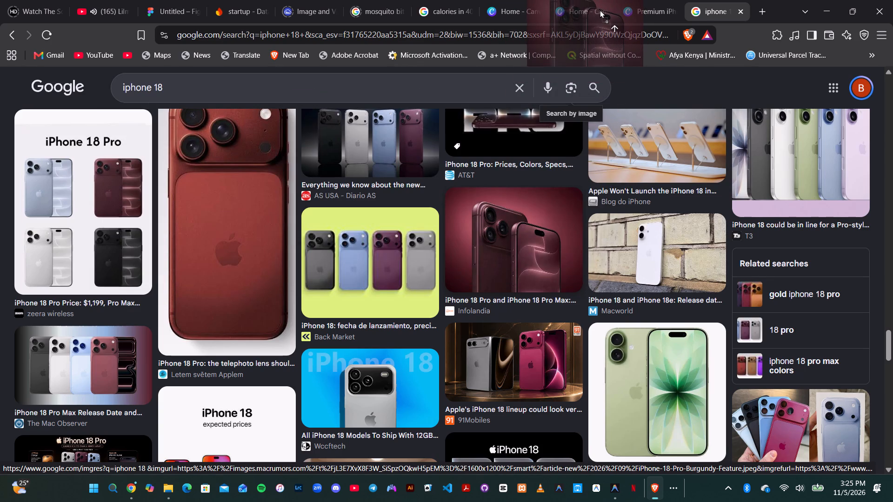
{"action": "left_click_drag", "start_coordinate": [600, 10], "coordinate": [654, 0]}
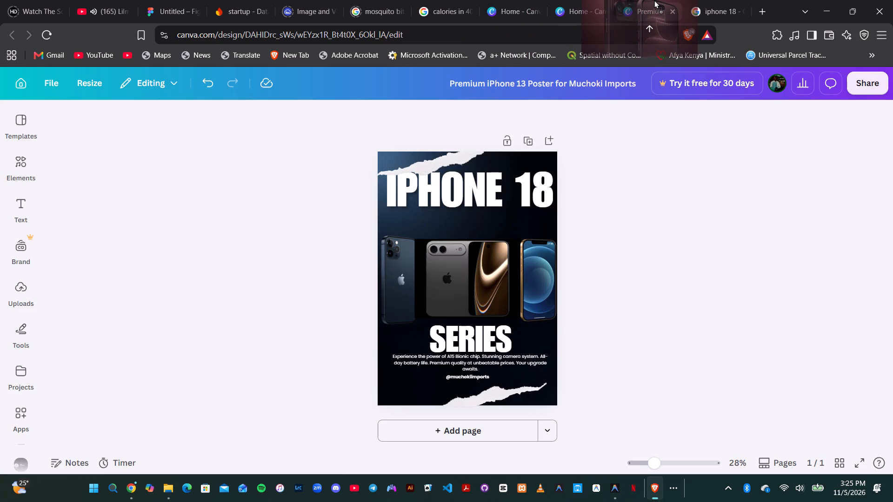
{"action": "left_click_drag", "start_coordinate": [654, 0], "coordinate": [413, 264]}
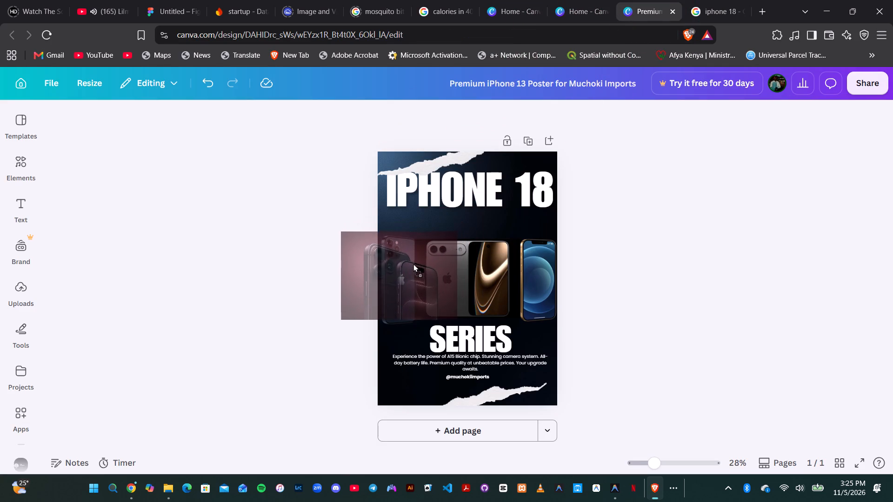
{"action": "left_click_drag", "start_coordinate": [413, 264], "coordinate": [417, 264]}
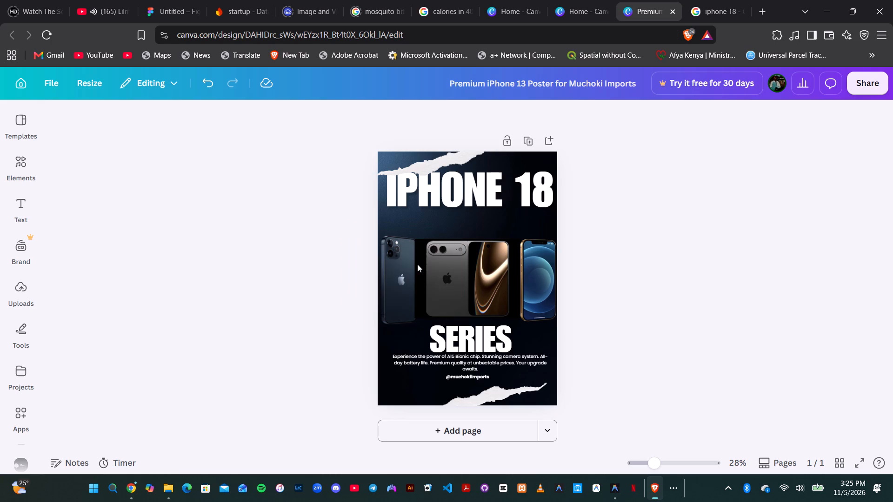
{"action": "left_click_drag", "start_coordinate": [480, 274], "coordinate": [431, 306]}
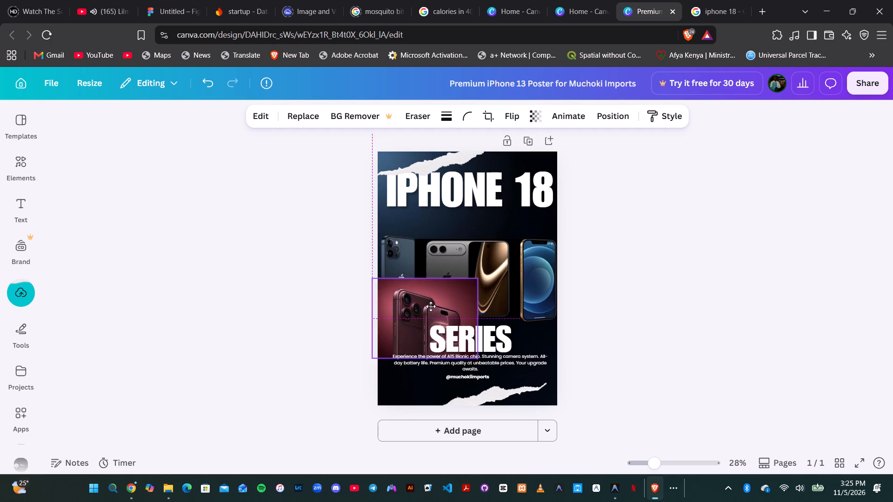
{"action": "left_click_drag", "start_coordinate": [431, 306], "coordinate": [429, 289]}
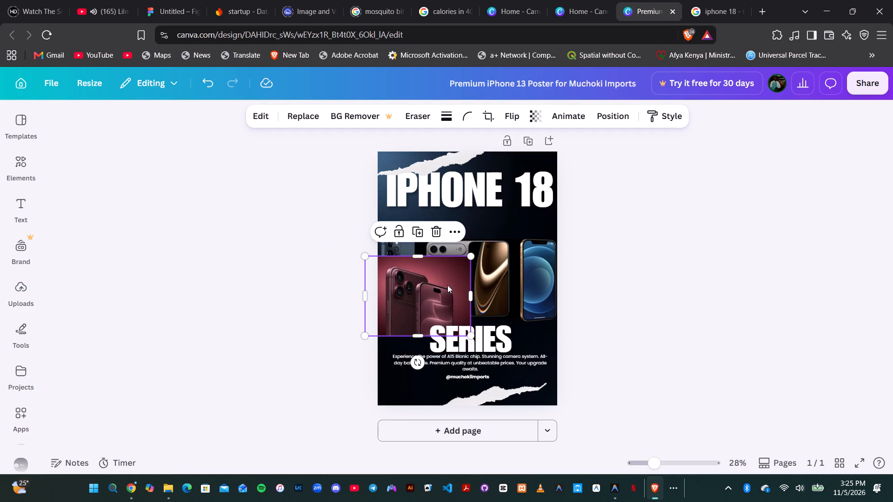
Send the burgundy iPhone 18 Pro image backward so it sits behind the foldable phone image.
{"action": "left_click", "coordinate": [452, 232]}
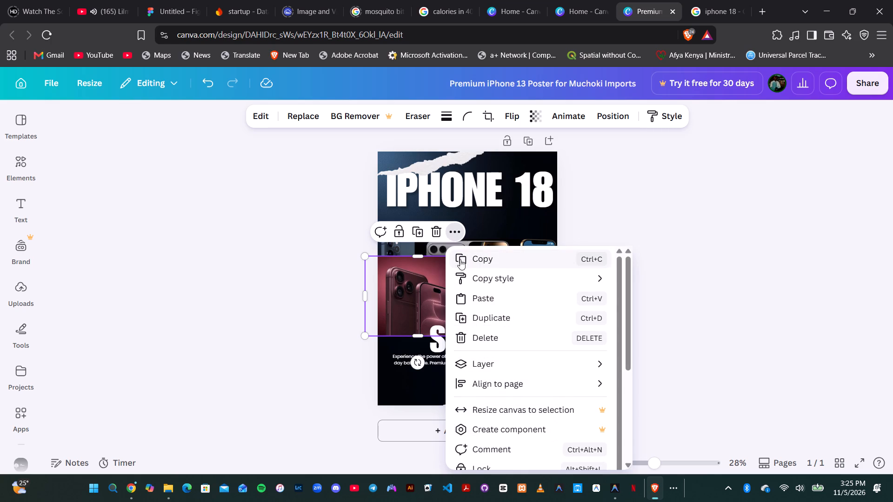
{"action": "left_click", "coordinate": [521, 358]}
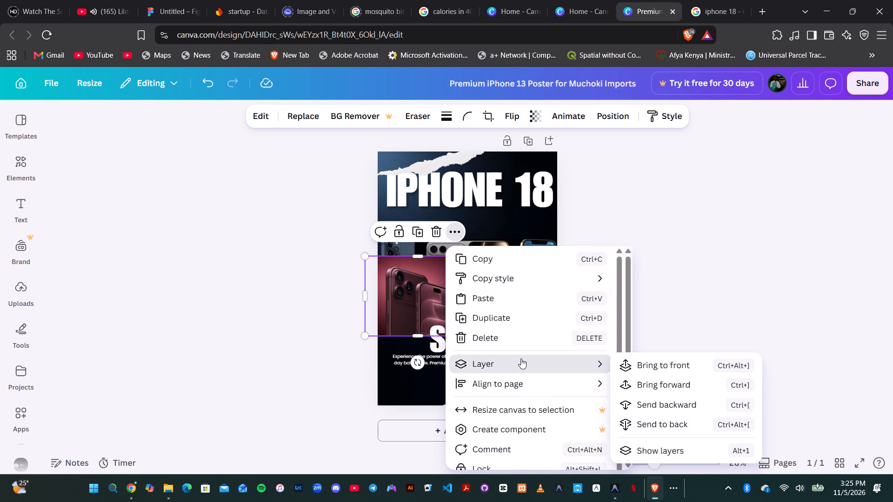
{"action": "left_click", "coordinate": [655, 406]}
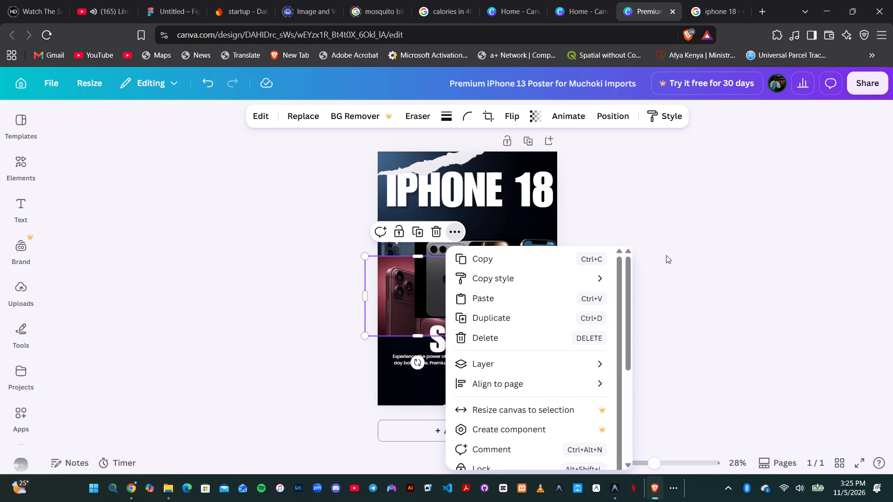
{"action": "left_click", "coordinate": [728, 332]}
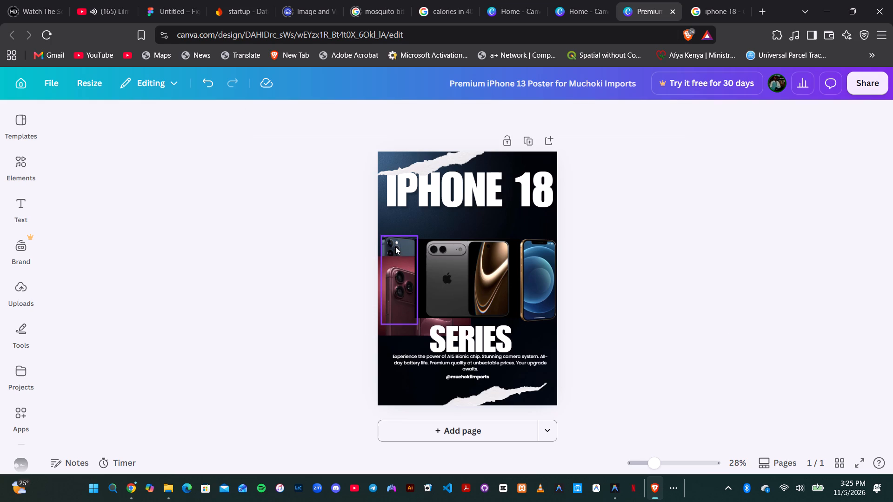
Delete the old iPhone 13 picture on the poster's left side, above the burgundy image.
{"action": "left_click", "coordinate": [395, 246]}
{"action": "left_click", "coordinate": [414, 214]}
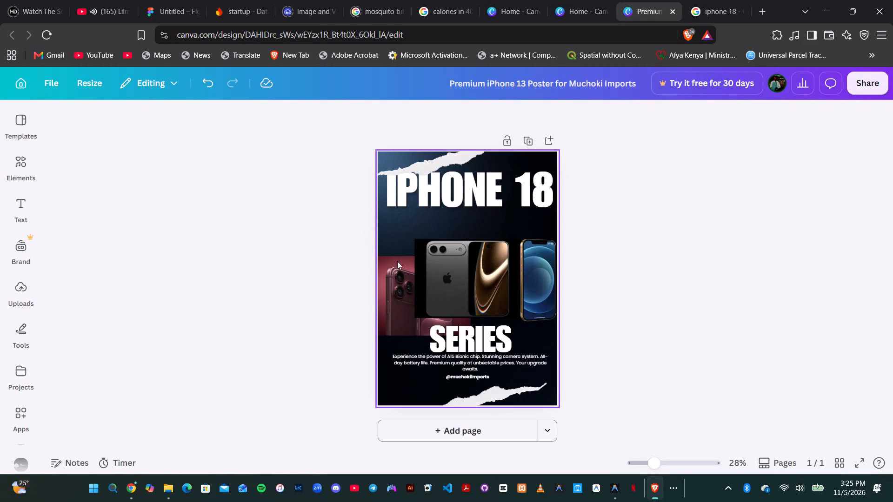
Move the burgundy iPhone 18 Pro image up level with the foldable phone image, keeping its camera in the gap at the page's left edge.
{"action": "left_click_drag", "start_coordinate": [398, 279], "coordinate": [399, 263]}
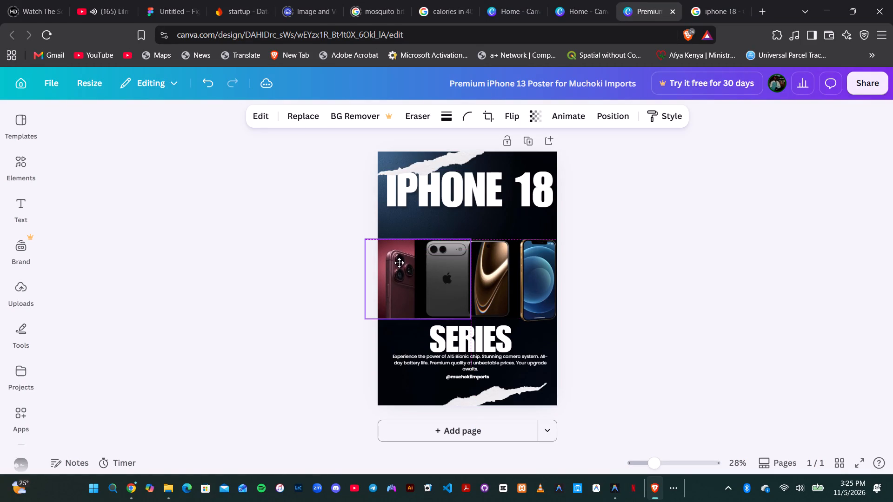
{"action": "left_click_drag", "start_coordinate": [399, 263], "coordinate": [398, 262]}
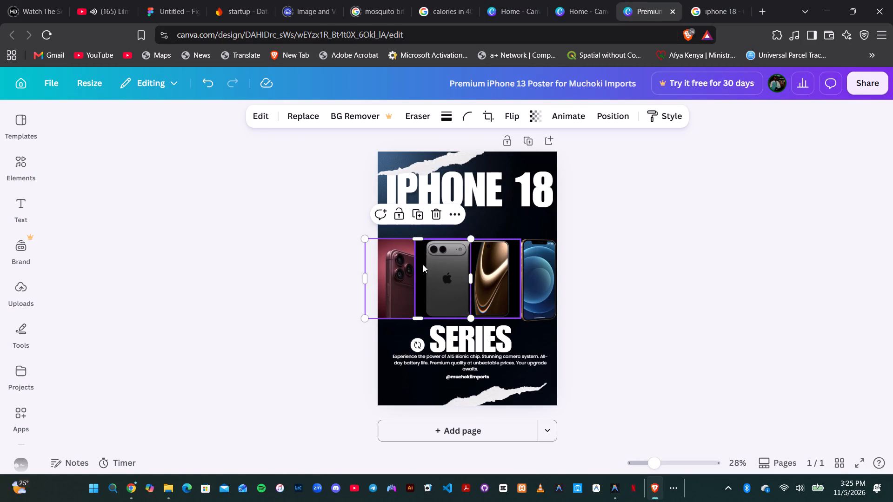
{"action": "left_click_drag", "start_coordinate": [437, 269], "coordinate": [431, 264]}
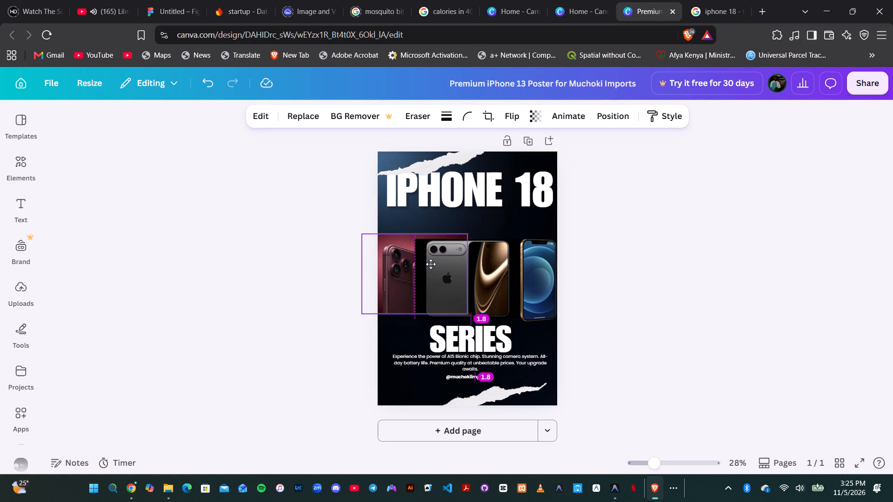
{"action": "left_click_drag", "start_coordinate": [431, 264], "coordinate": [427, 271]}
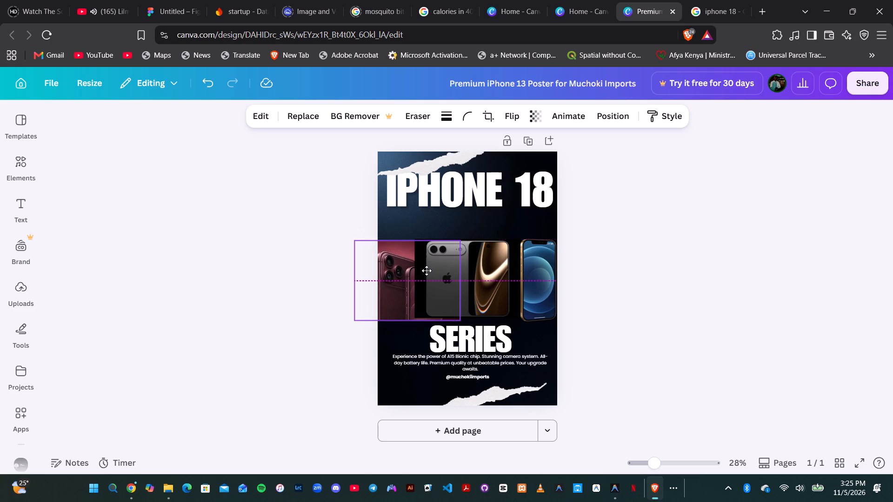
{"action": "left_click_drag", "start_coordinate": [427, 271], "coordinate": [428, 270]}
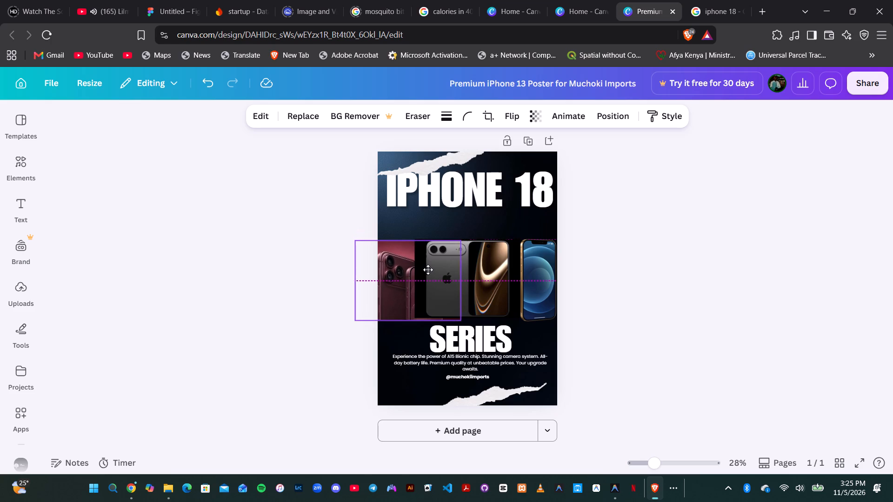
{"action": "left_click_drag", "start_coordinate": [428, 270], "coordinate": [432, 270]}
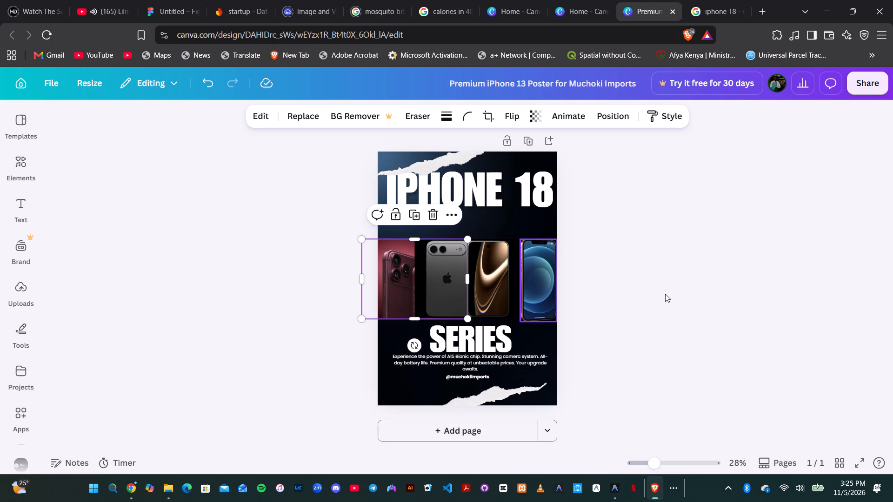
{"action": "left_click", "coordinate": [665, 294]}
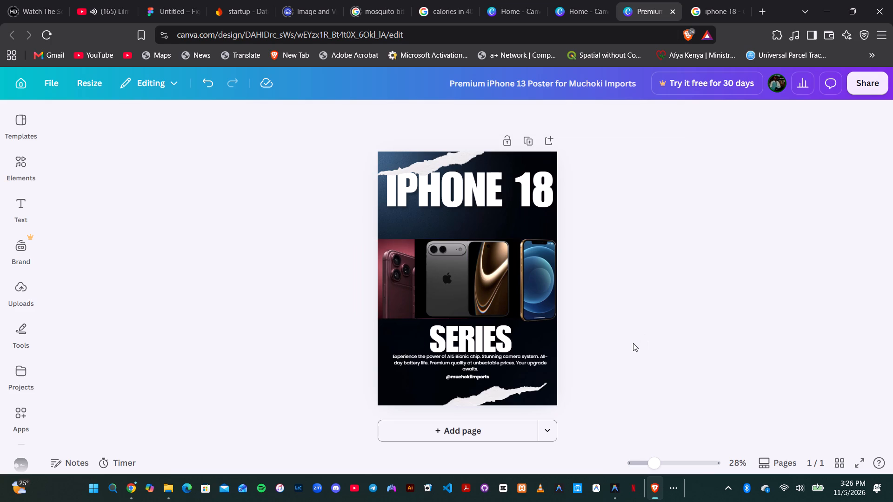
Nudge the foldable phone image slightly left and up, and extend its bottom edge to line up with the burgundy image.
{"action": "left_click", "coordinate": [433, 283]}
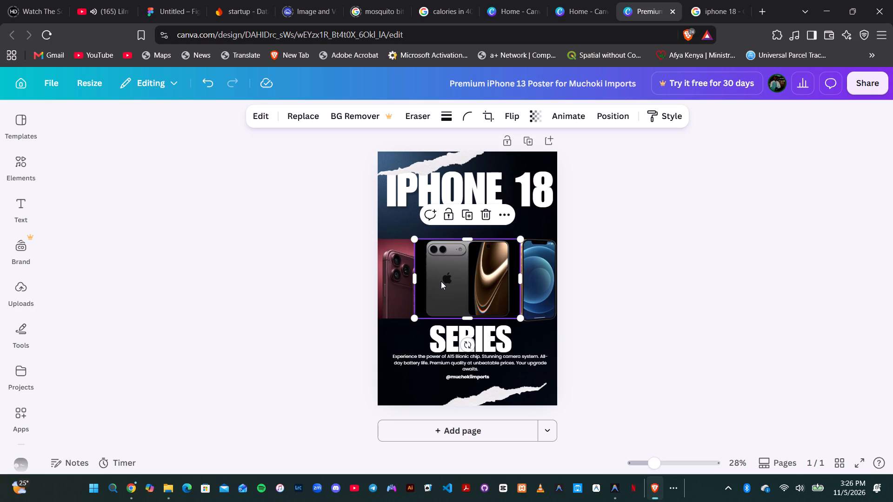
{"action": "left_click", "coordinate": [441, 281]}
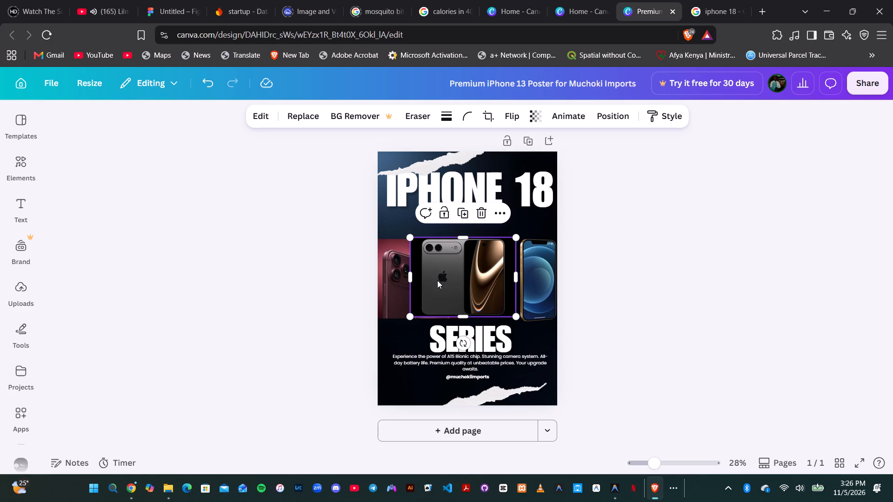
{"action": "left_click", "coordinate": [456, 318]}
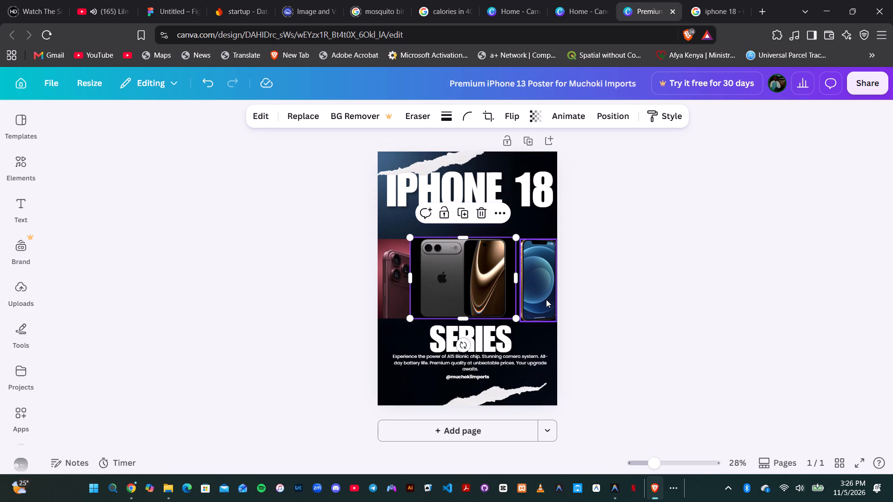
{"action": "left_click", "coordinate": [518, 280]}
{"action": "left_click", "coordinate": [643, 359]}
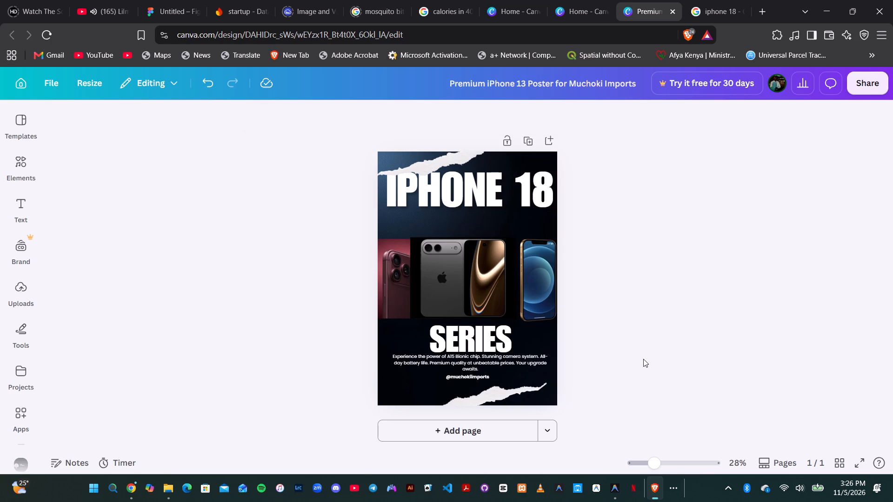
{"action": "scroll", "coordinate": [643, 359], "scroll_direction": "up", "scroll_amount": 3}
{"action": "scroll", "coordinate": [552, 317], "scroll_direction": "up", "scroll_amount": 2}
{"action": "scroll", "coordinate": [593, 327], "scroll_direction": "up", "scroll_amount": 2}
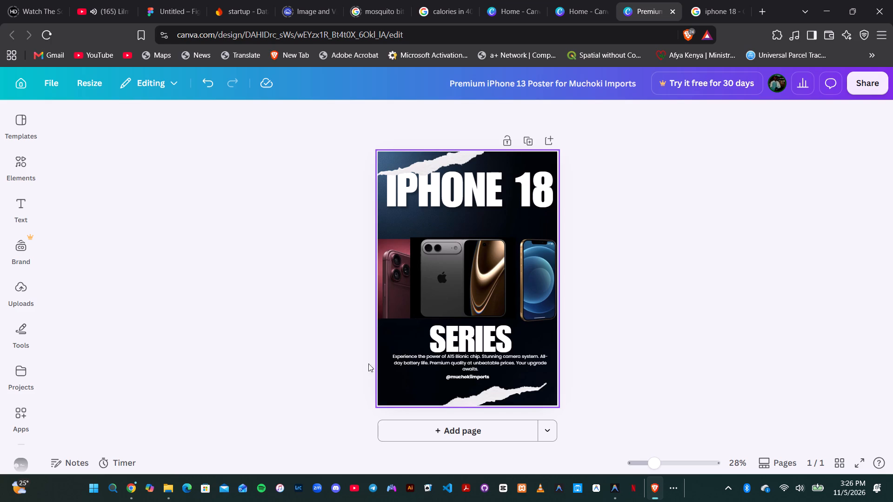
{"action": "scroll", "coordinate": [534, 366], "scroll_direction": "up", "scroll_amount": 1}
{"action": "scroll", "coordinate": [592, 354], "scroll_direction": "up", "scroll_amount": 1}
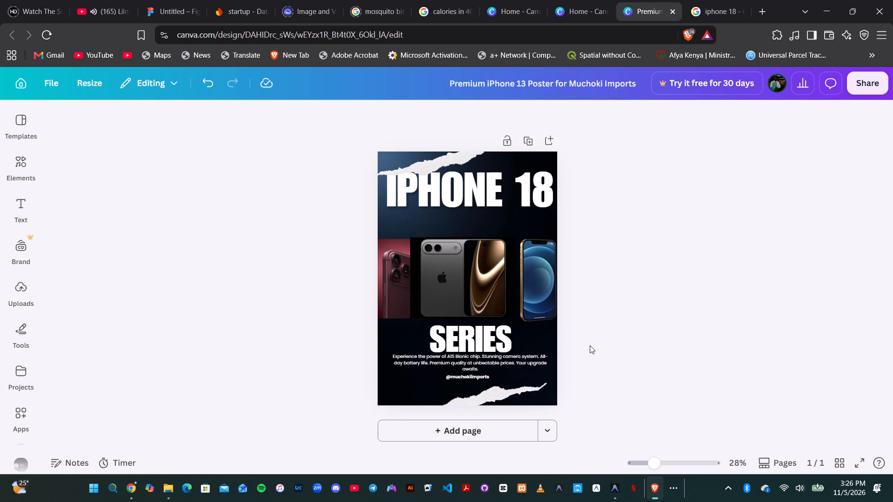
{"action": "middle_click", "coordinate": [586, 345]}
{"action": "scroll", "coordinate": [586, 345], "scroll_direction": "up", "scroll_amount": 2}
Replace the A15 Bionic description paragraph under SERIES with "NOW AVAILABLE".
{"action": "left_click", "coordinate": [522, 355]}
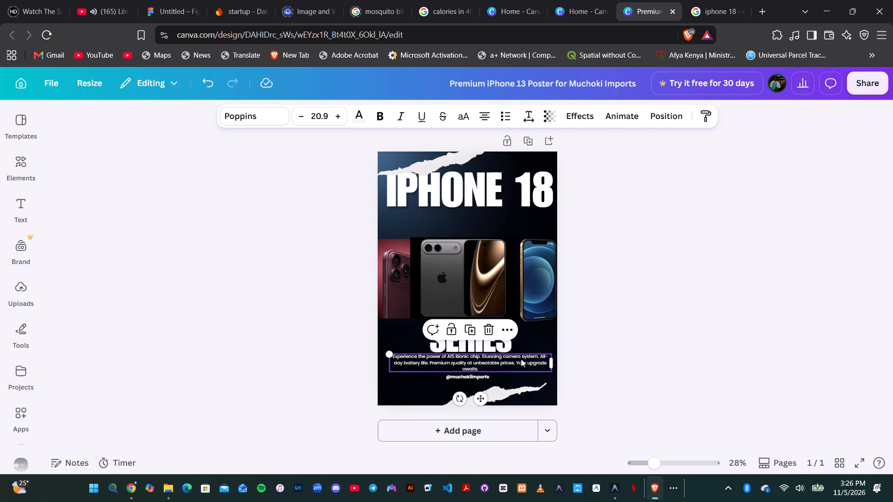
{"action": "double_click", "coordinate": [510, 364]}
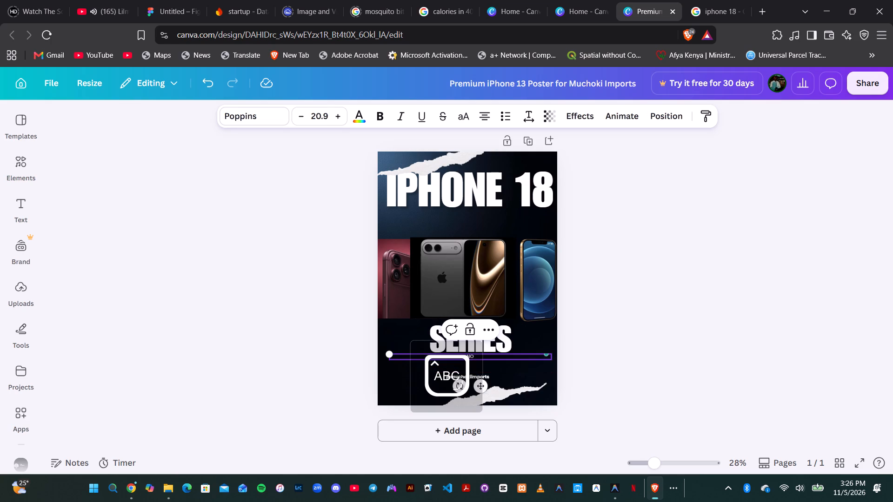
{"action": "type", "text": "W AVAILAB"}
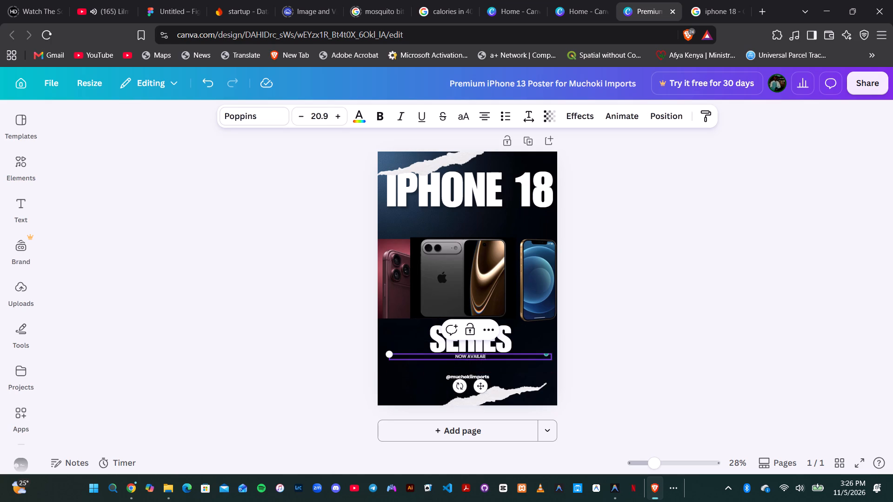
{"action": "type", "text": "LE"}
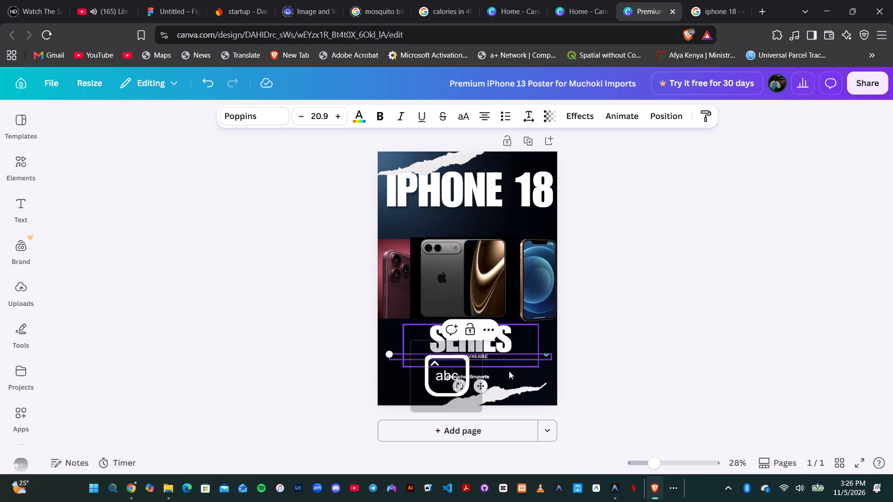
{"action": "left_click", "coordinate": [509, 371]}
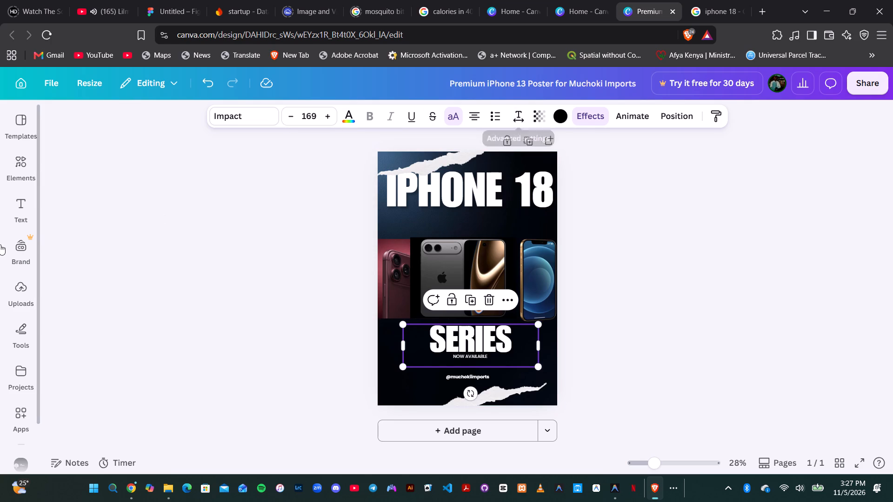
Add a new text box and place it between the IPHONE 18 heading and the row of phone images.
{"action": "left_click", "coordinate": [24, 215]}
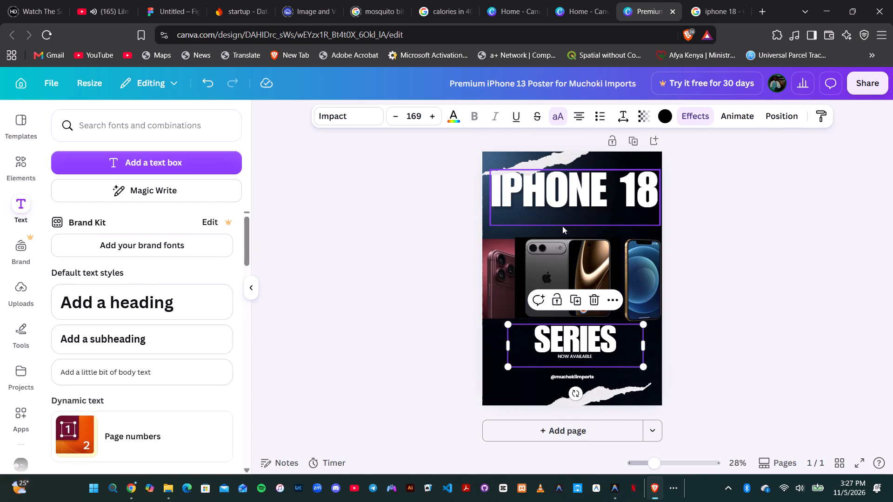
{"action": "left_click", "coordinate": [191, 168]}
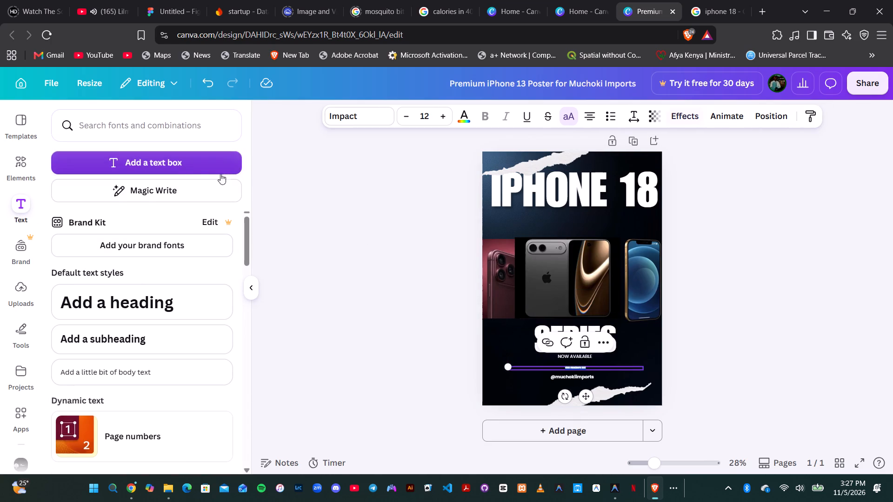
{"action": "left_click", "coordinate": [606, 367]}
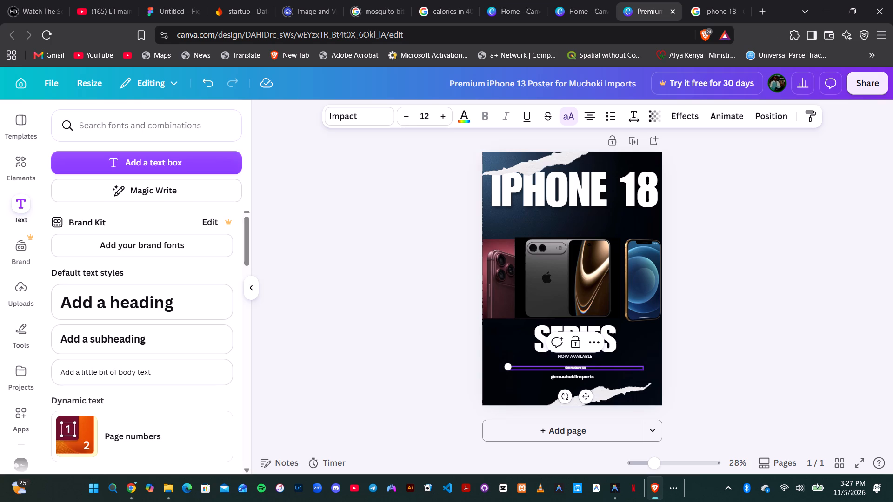
{"action": "left_click_drag", "start_coordinate": [591, 370], "coordinate": [600, 355]}
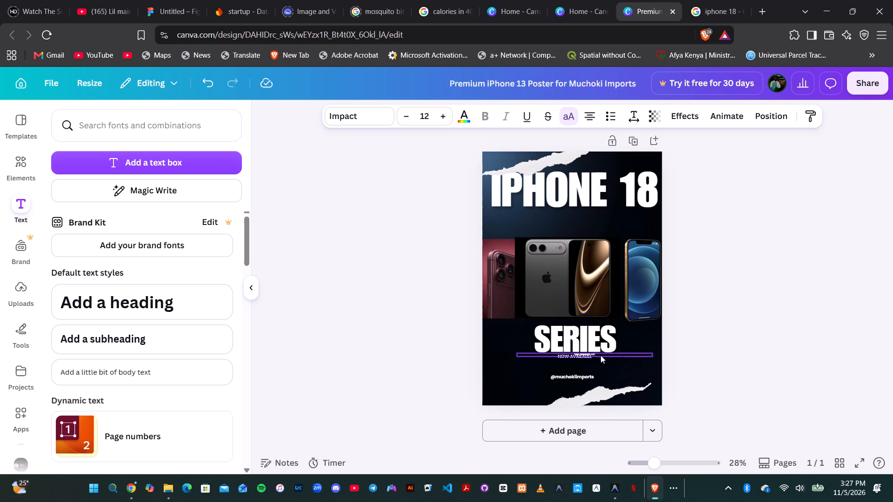
{"action": "left_click_drag", "start_coordinate": [600, 355], "coordinate": [564, 223]}
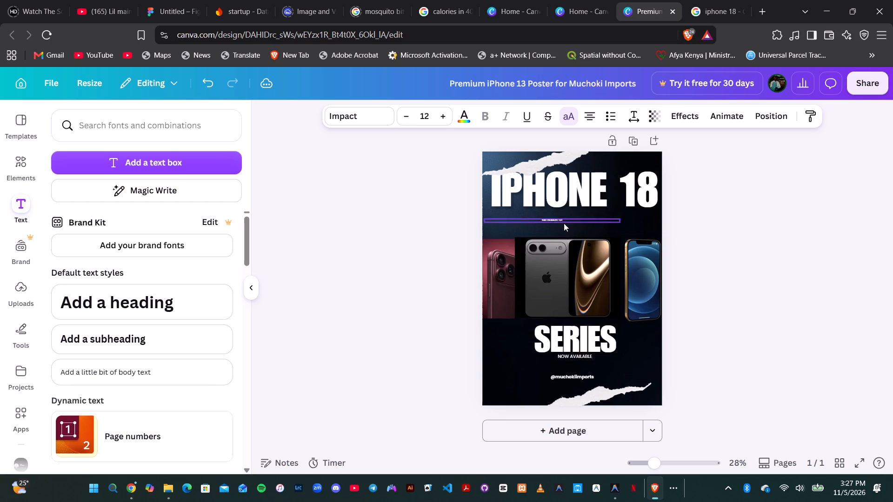
{"action": "left_click_drag", "start_coordinate": [564, 223], "coordinate": [568, 224]}
{"action": "double_click", "coordinate": [564, 220]}
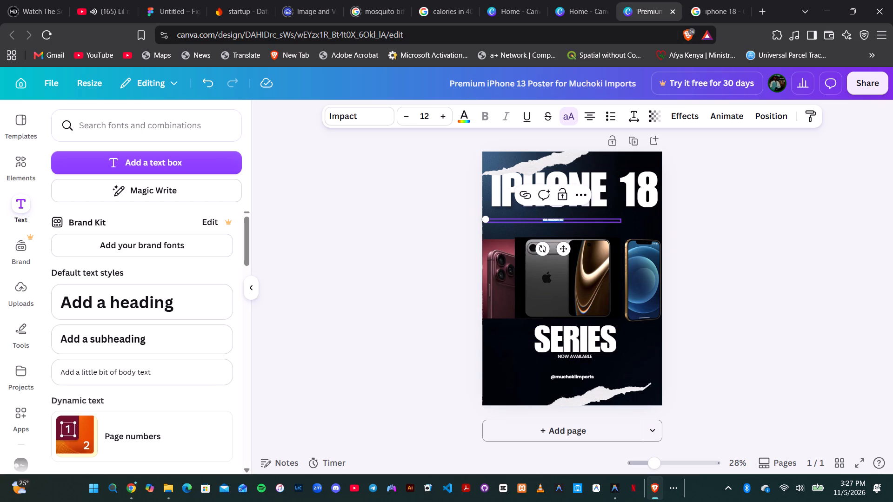
{"action": "left_click", "coordinate": [591, 222]}
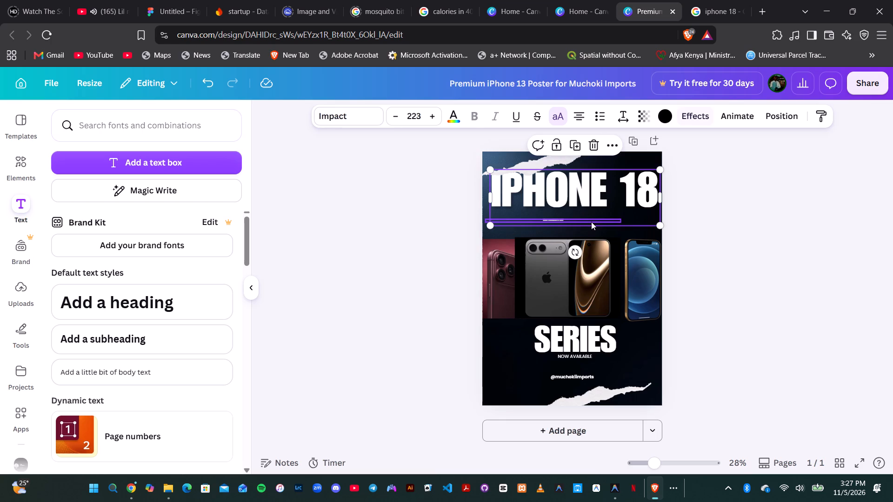
{"action": "left_click", "coordinate": [584, 221]}
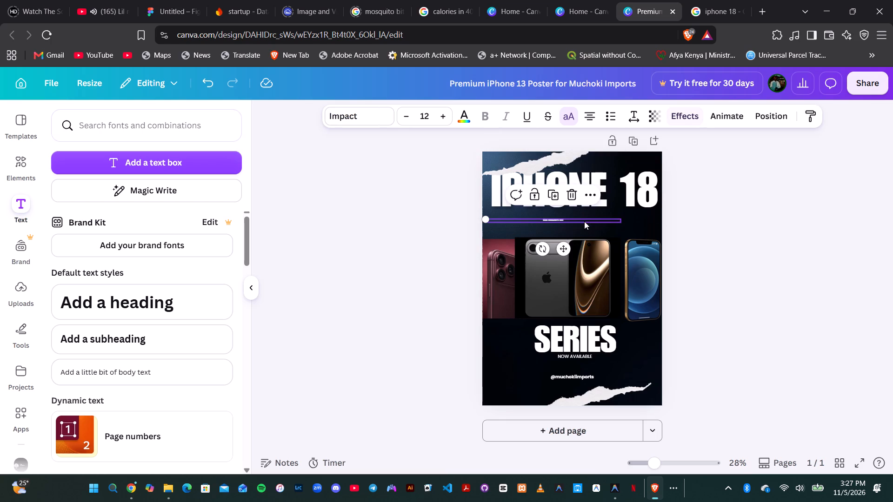
{"action": "left_click", "coordinate": [584, 221]}
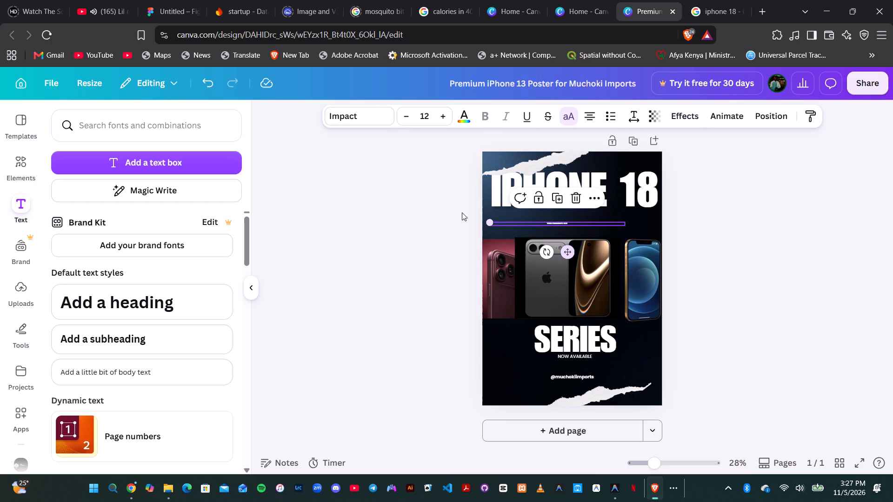
Delete the small text box between the IPHONE 18 heading and the row of phone images.
{"action": "left_click_drag", "start_coordinate": [487, 222], "coordinate": [482, 214]}
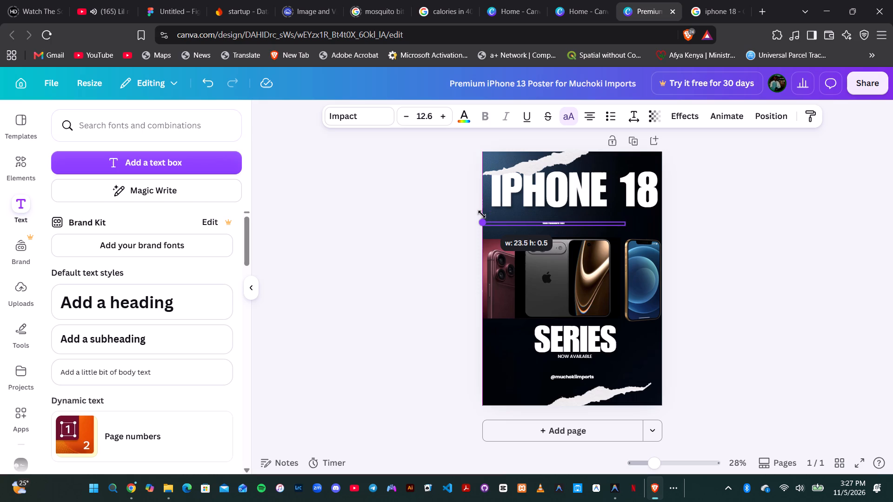
{"action": "left_click_drag", "start_coordinate": [482, 214], "coordinate": [494, 218]}
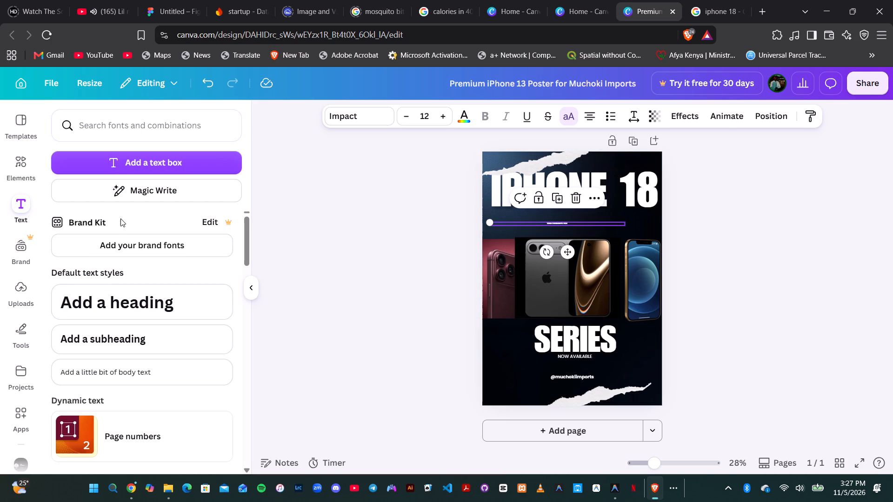
{"action": "scroll", "coordinate": [122, 218], "scroll_direction": "down", "scroll_amount": 4}
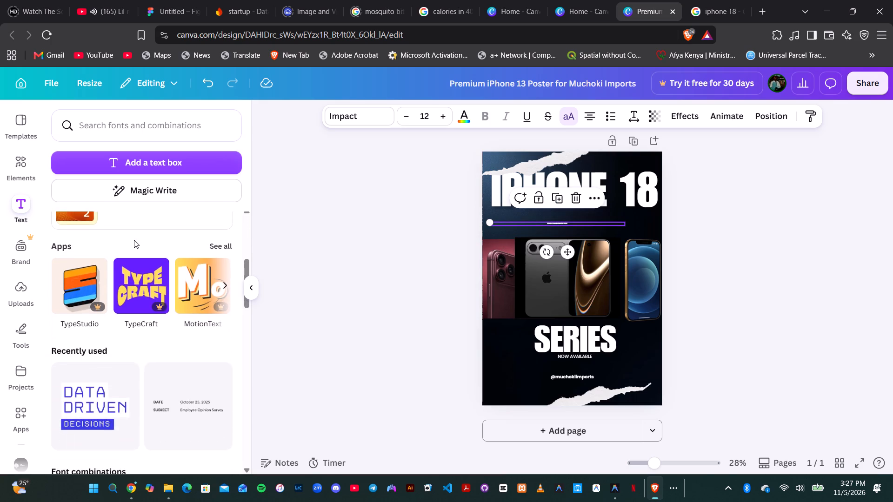
{"action": "scroll", "coordinate": [135, 241], "scroll_direction": "down", "scroll_amount": 7}
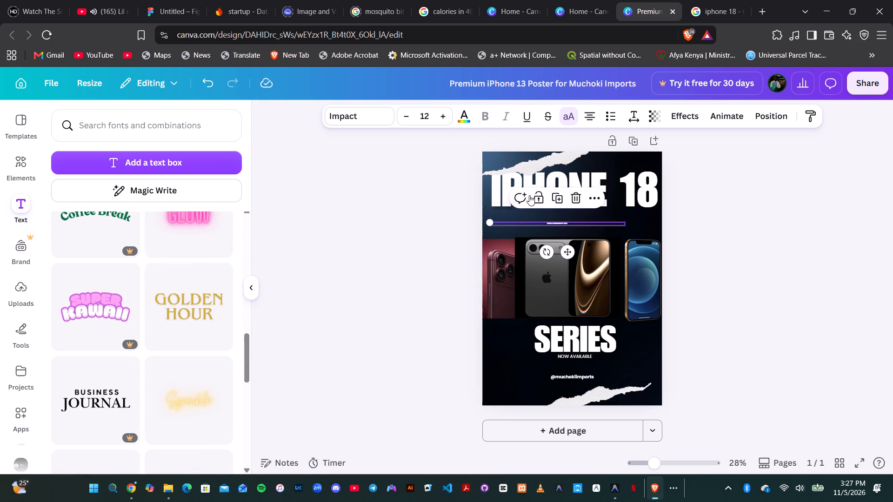
{"action": "left_click", "coordinate": [580, 199]}
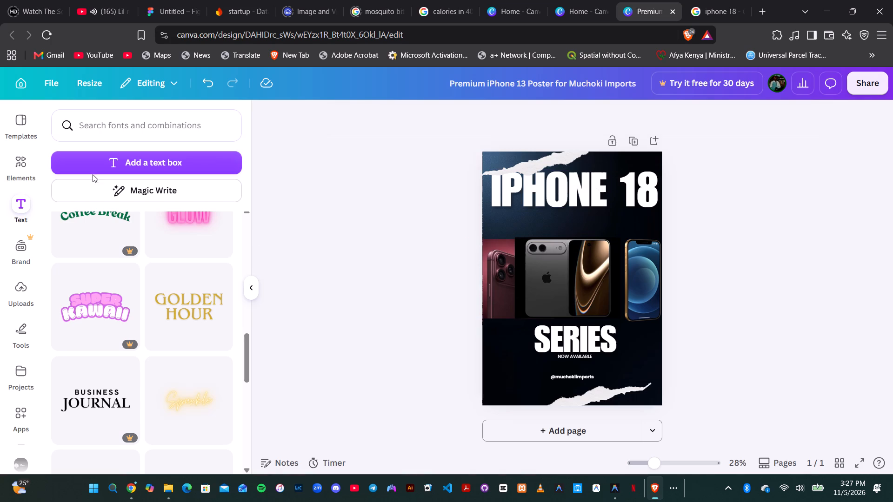
Add a new text box to the poster and set its font size to 30.
{"action": "left_click", "coordinate": [141, 159]}
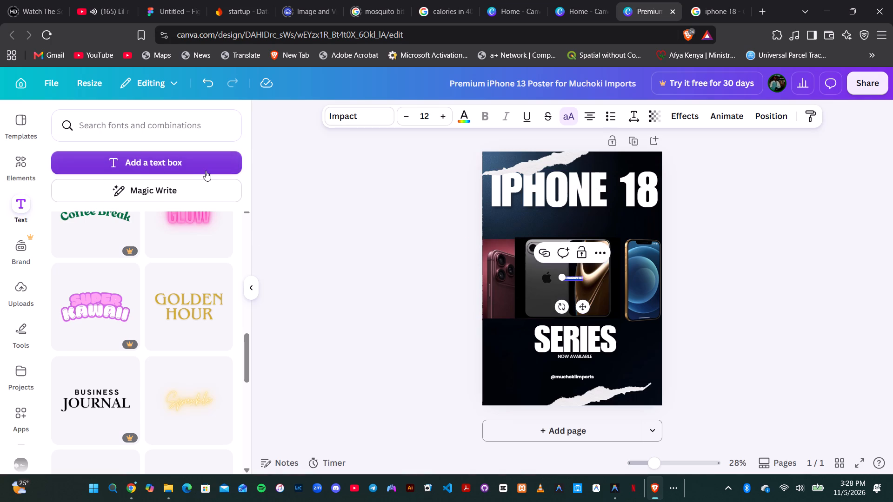
{"action": "scroll", "coordinate": [121, 262], "scroll_direction": "down", "scroll_amount": 6}
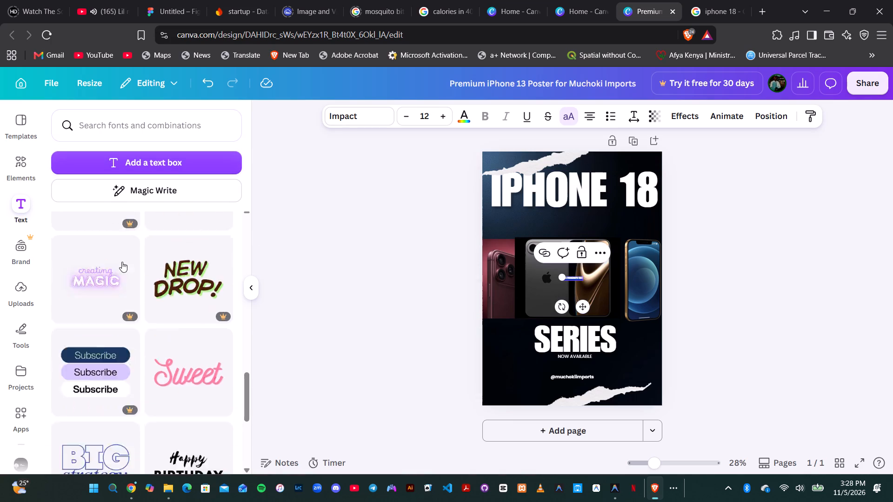
{"action": "left_click", "coordinate": [446, 118]}
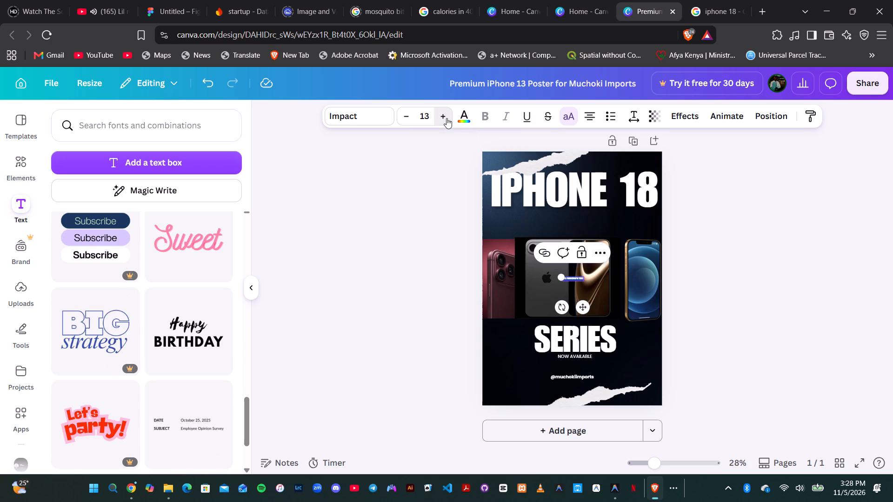
{"action": "double_click", "coordinate": [446, 118]}
{"action": "left_click", "coordinate": [449, 122]}
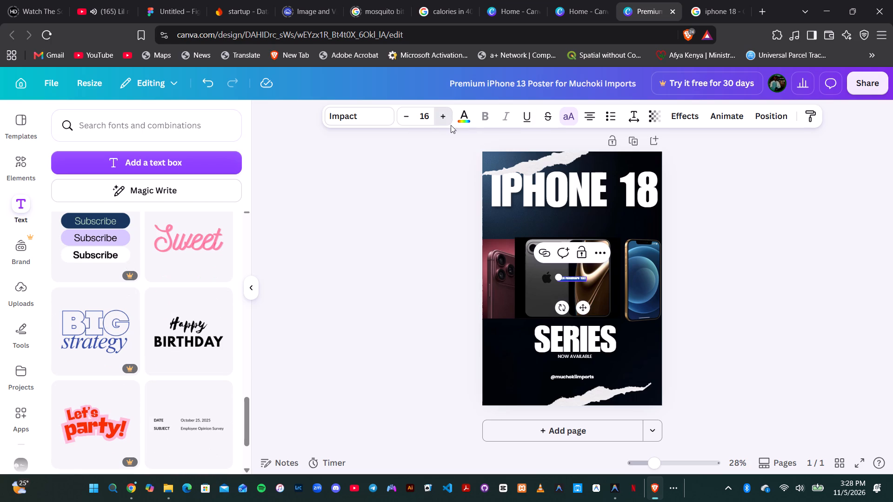
{"action": "left_click", "coordinate": [451, 125]}
{"action": "triple_click", "coordinate": [445, 118]}
{"action": "triple_click", "coordinate": [446, 118]}
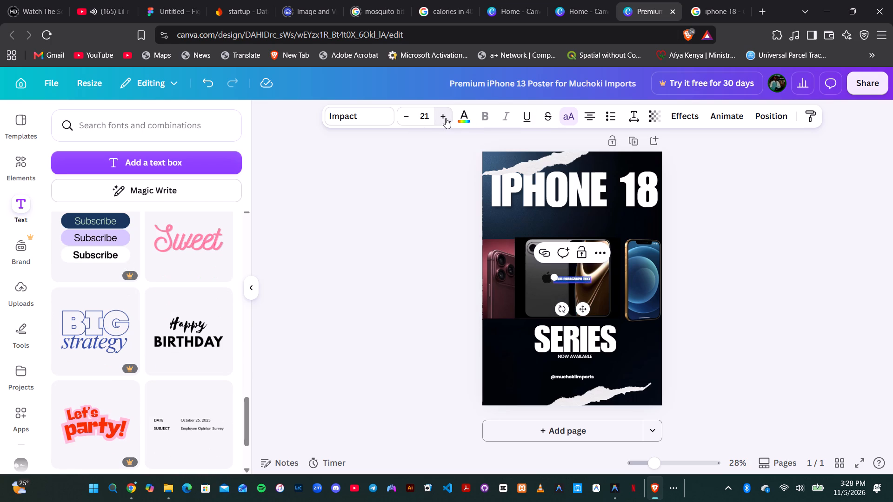
{"action": "triple_click", "coordinate": [446, 118]}
{"action": "triple_click", "coordinate": [445, 119]}
{"action": "double_click", "coordinate": [445, 119]}
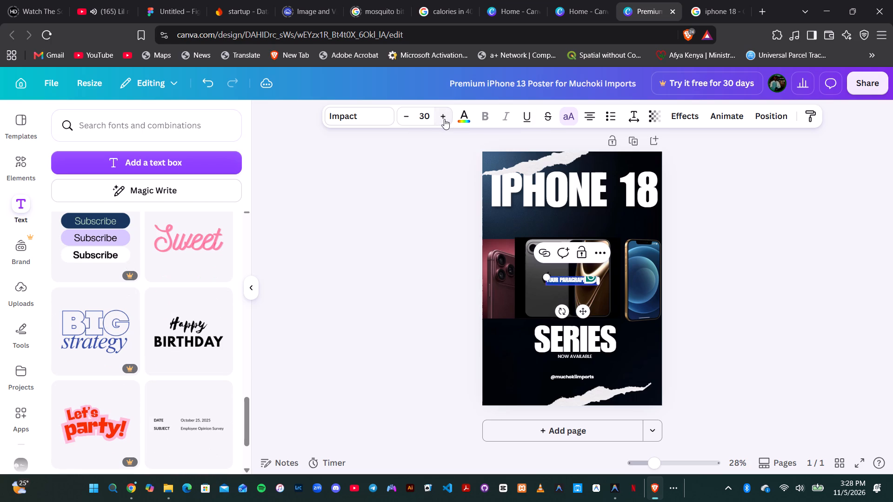
Move the new text box up into the gap between the IPHONE 18 heading and the phone images.
{"action": "left_click_drag", "start_coordinate": [573, 282], "coordinate": [573, 280]}
{"action": "left_click_drag", "start_coordinate": [573, 280], "coordinate": [570, 269]}
{"action": "left_click_drag", "start_coordinate": [584, 308], "coordinate": [581, 291]}
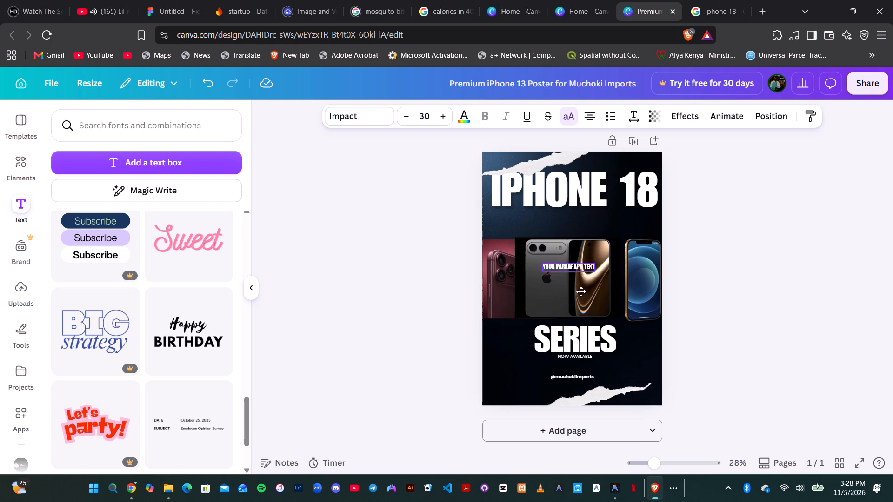
{"action": "left_click_drag", "start_coordinate": [581, 291], "coordinate": [580, 251]}
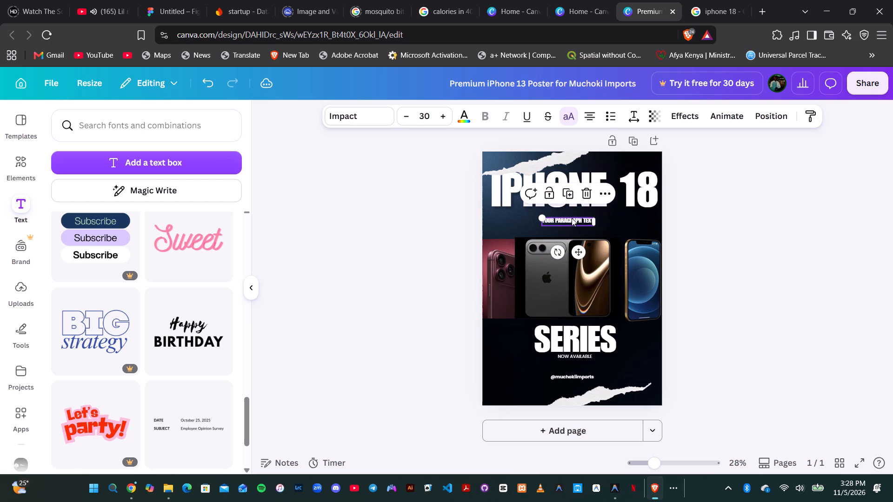
Replace the new text box's placeholder text with "FROM AS LOW AS 800 USD".
{"action": "left_click", "coordinate": [572, 221]}
{"action": "left_click", "coordinate": [572, 221]}
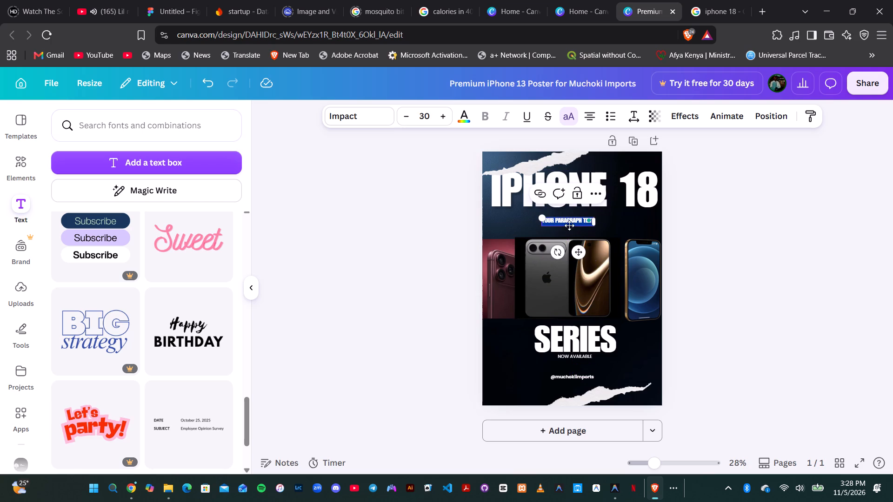
{"action": "key", "text": "BackSpace"}
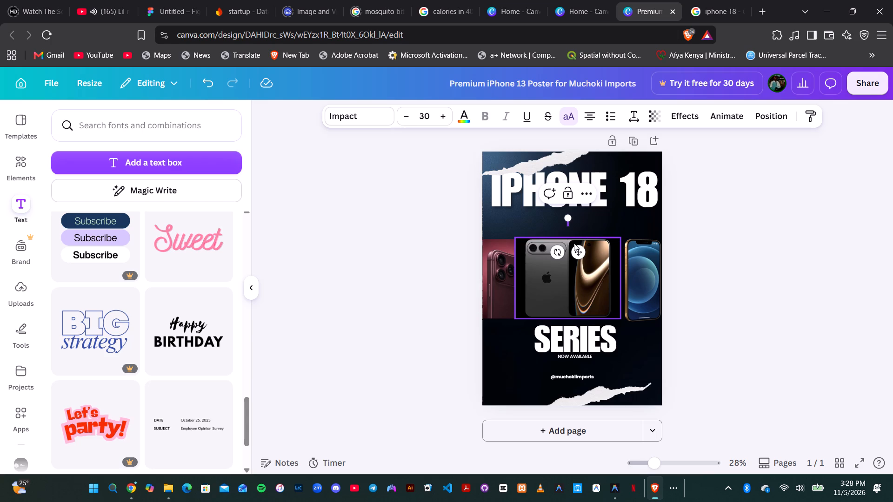
{"action": "key", "text": "f"}
{"action": "type", "text": "rom as low as"}
{"action": "key", "text": "space"}
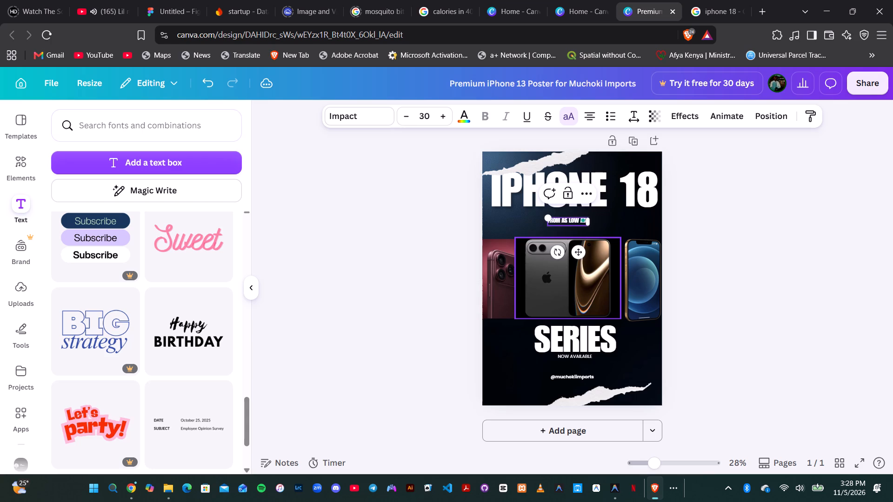
{"action": "type", "text": "800 usd"}
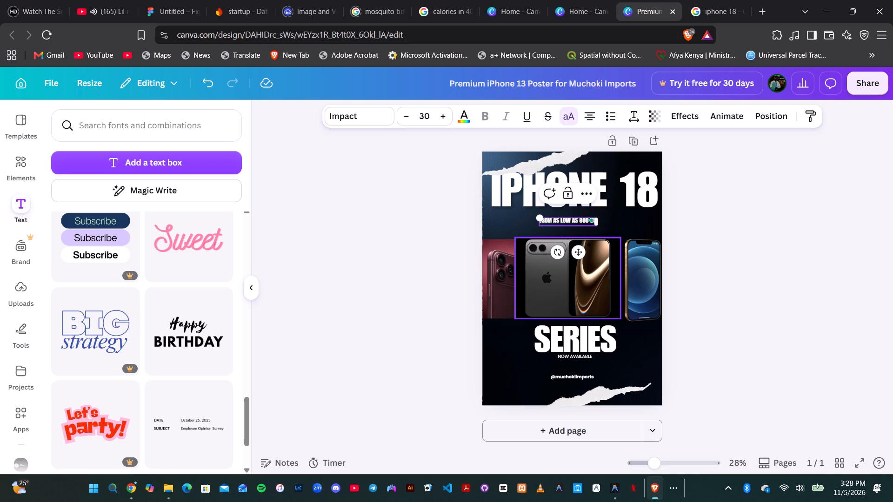
{"action": "left_click", "coordinate": [632, 221]}
Nudge the price line slightly down and to the right, still above the phone images.
{"action": "left_click_drag", "start_coordinate": [575, 221], "coordinate": [576, 221]}
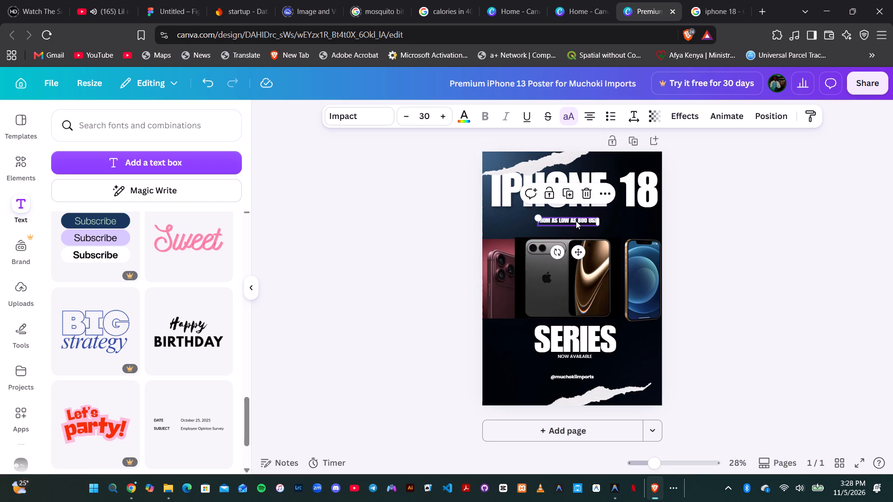
{"action": "left_click_drag", "start_coordinate": [576, 221], "coordinate": [580, 226]}
Erase the price line's text in front of "00 USD".
{"action": "left_click", "coordinate": [592, 227]}
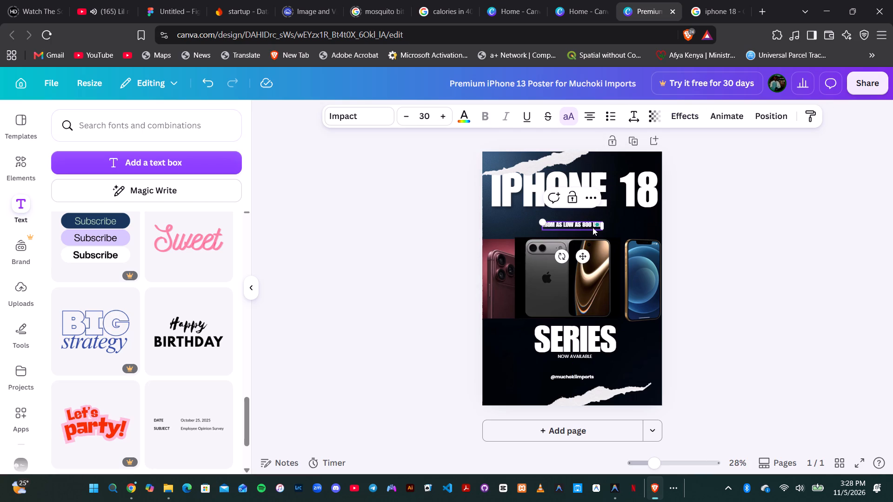
{"action": "key", "text": "Right"}
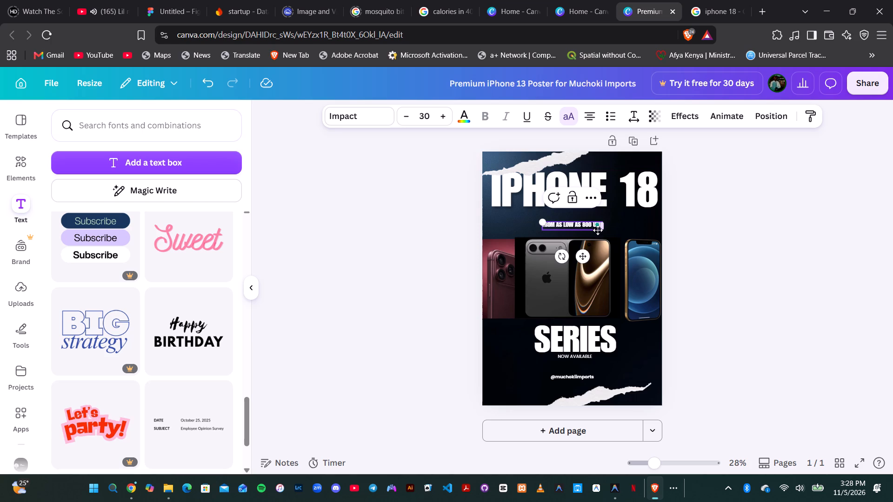
{"action": "double_click", "coordinate": [596, 230]}
{"action": "double_click", "coordinate": [589, 225]}
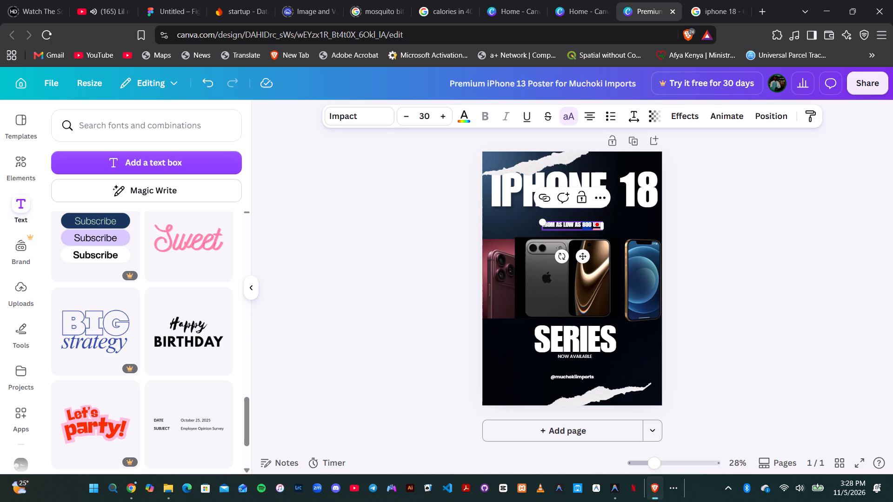
{"action": "left_click", "coordinate": [588, 225]}
{"action": "key", "text": "Right"}
{"action": "key", "text": "Right"}
{"action": "key", "text": "Right"}
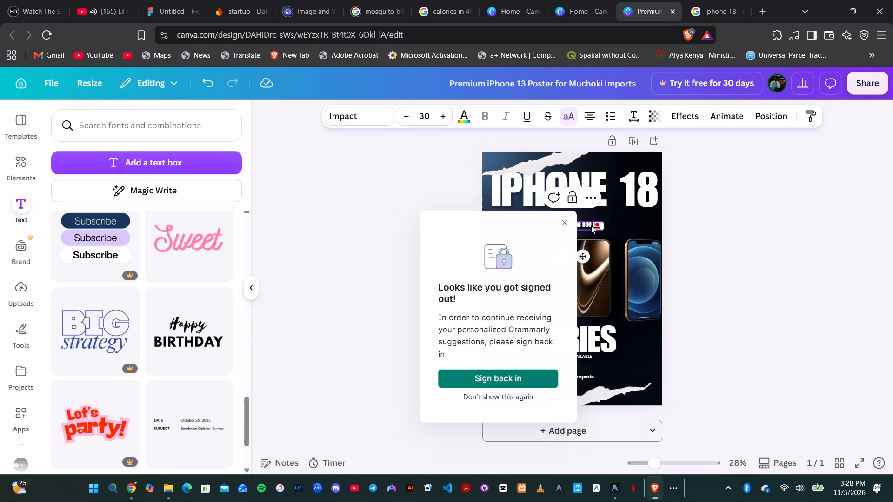
{"action": "left_click", "coordinate": [593, 225]}
{"action": "left_click", "coordinate": [593, 225]}
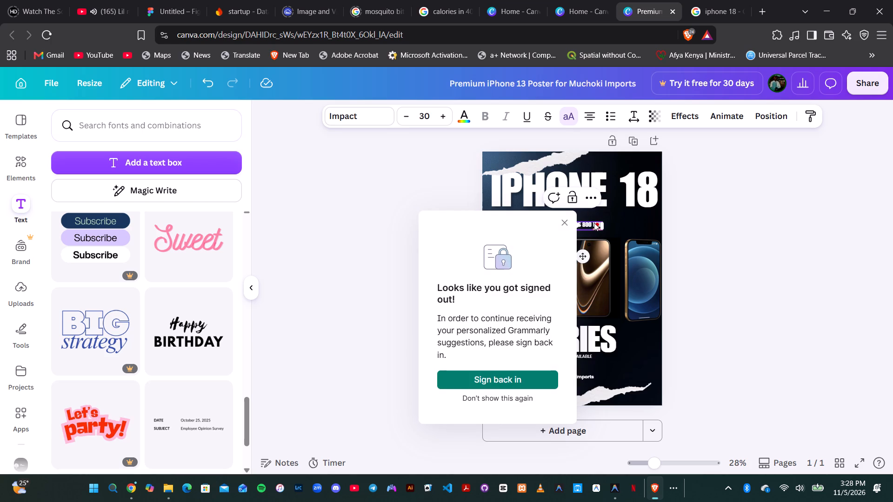
{"action": "double_click", "coordinate": [591, 223]}
{"action": "key", "text": "Left"}
{"action": "key", "text": "Left"}
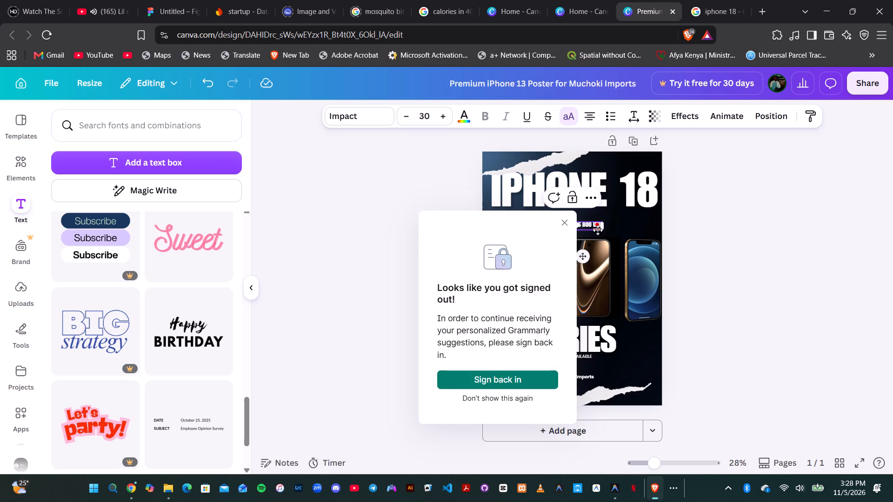
{"action": "key", "text": "BackSpace"}
{"action": "key", "text": "BackSpace"}
{"action": "key", "text": "BackSpace"}
{"action": "key", "text": "BackSpace"}
{"action": "key", "text": "BackSpace"}
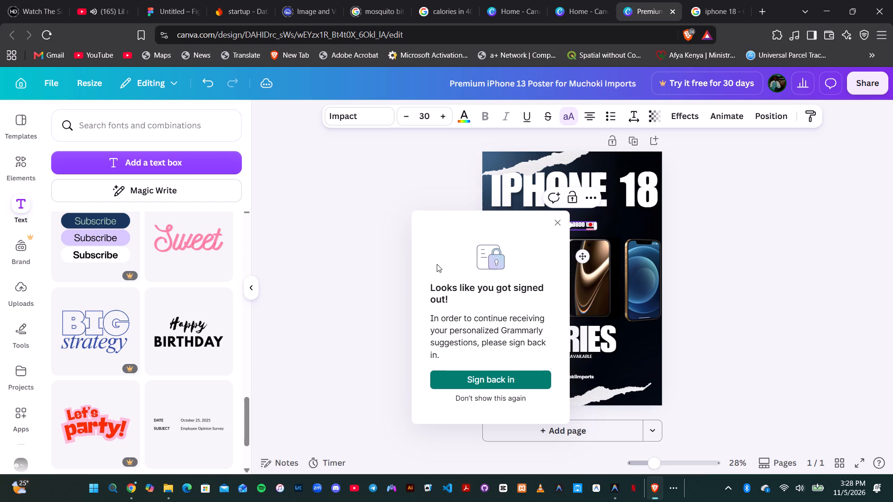
{"action": "left_click", "coordinate": [561, 226]}
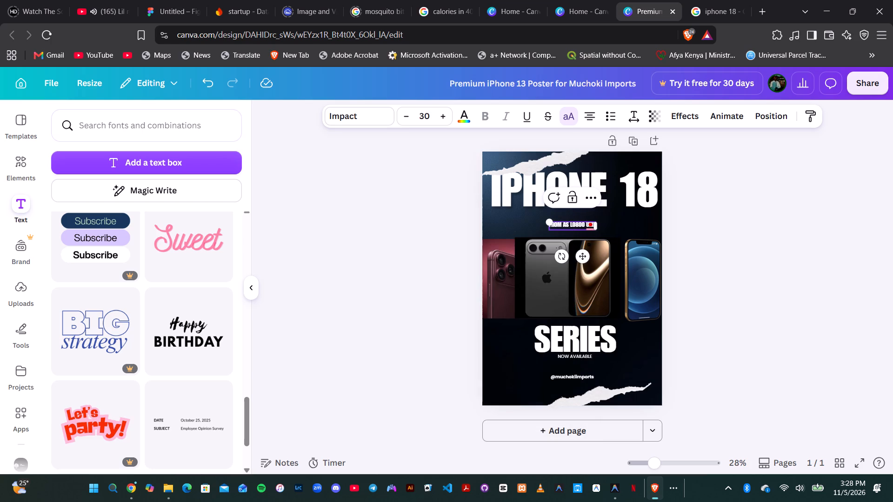
{"action": "left_click", "coordinate": [577, 225]}
{"action": "key", "text": "BackSpace"}
{"action": "key", "text": "BackSpace"}
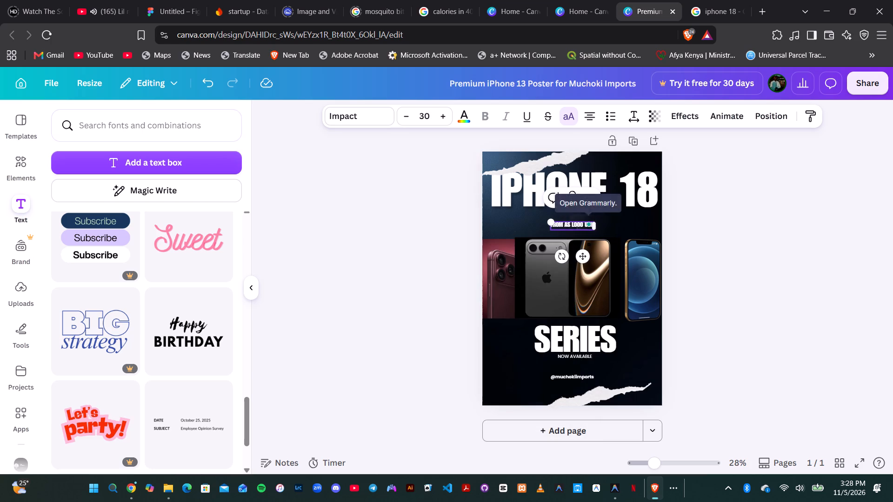
{"action": "key", "text": "BackSpace"}
{"action": "key", "text": "BackSpace"}
{"action": "key", "text": "BackSpace"}
{"action": "key", "text": "BackSpace"}
{"action": "key", "text": "BackSpace"}
{"action": "key", "text": "BackSpace"}
{"action": "key", "text": "BackSpace"}
{"action": "key", "text": "BackSpace"}
{"action": "key", "text": "BackSpace"}
{"action": "key", "text": "BackSpace"}
{"action": "key", "text": "BackSpace"}
{"action": "key", "text": "BackSpace"}
{"action": "key", "text": "BackSpace"}
{"action": "key", "text": "BackSpace"}
{"action": "key", "text": "BackSpace"}
{"action": "key", "text": "BackSpace"}
{"action": "key", "text": "BackSpace"}
{"action": "key", "text": "BackSpace"}
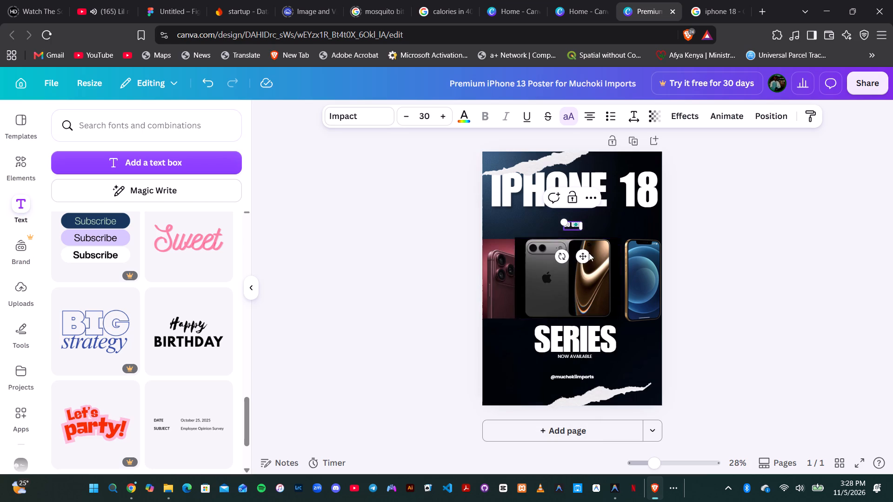
Turn off Grammarly for canva.com from now on and dismiss its notice.
{"action": "left_click", "coordinate": [575, 225]}
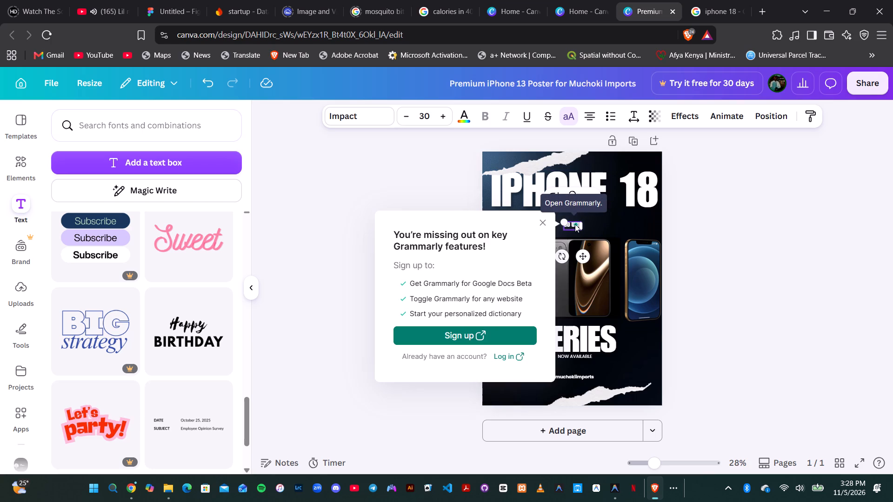
{"action": "left_click", "coordinate": [540, 222]}
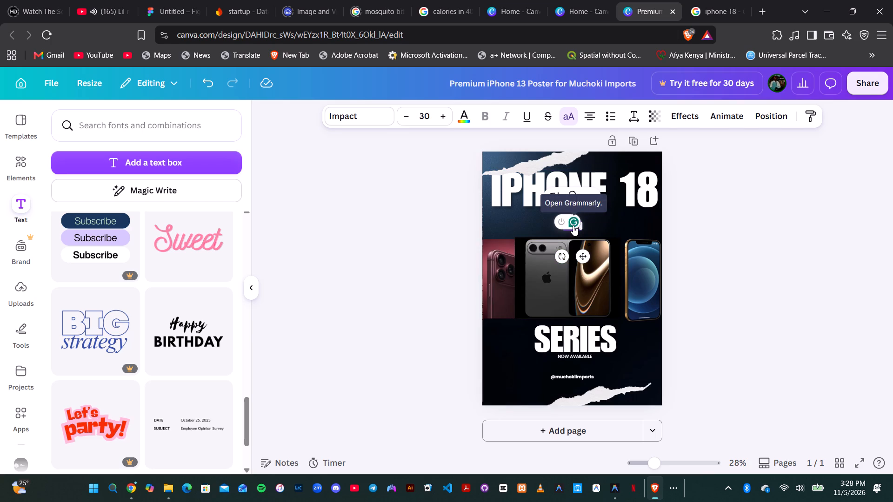
{"action": "left_click", "coordinate": [561, 225]}
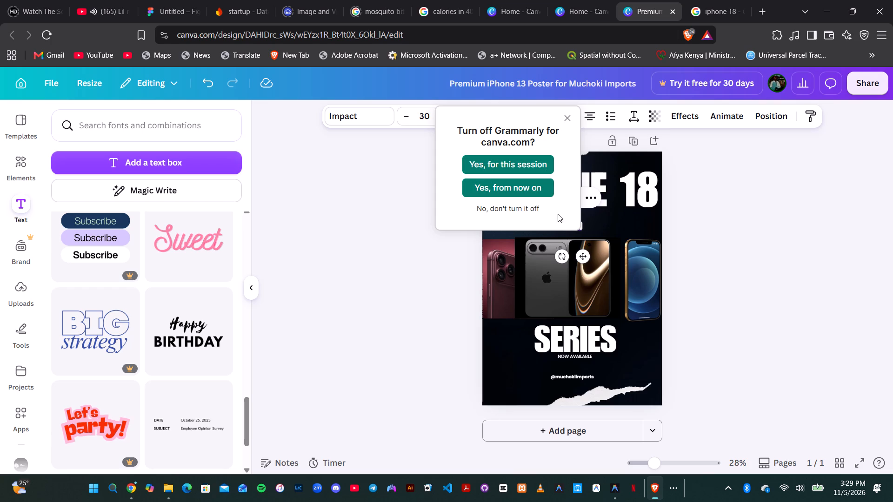
{"action": "left_click", "coordinate": [539, 185]}
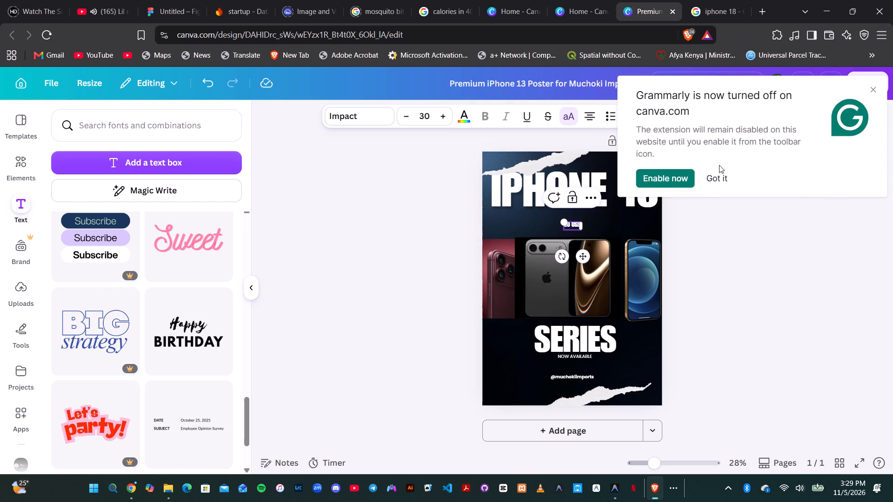
{"action": "left_click", "coordinate": [723, 177]}
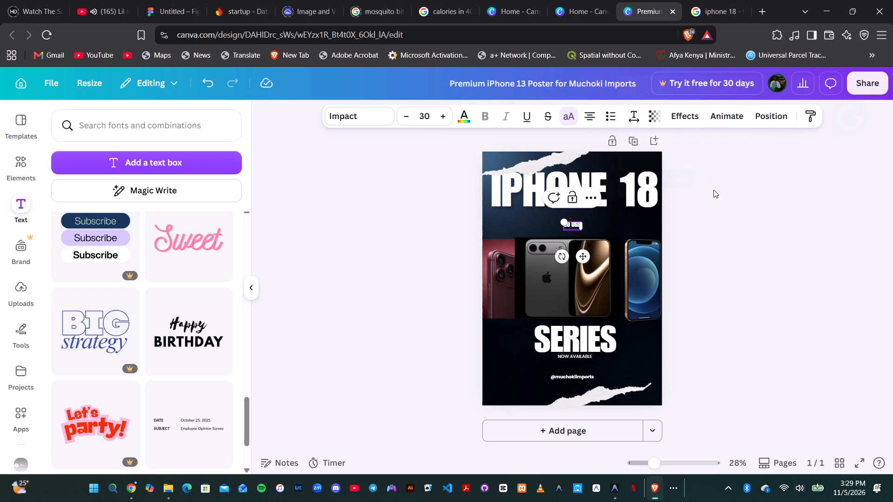
Widen the text box holding "00 USD" above the phone images.
{"action": "left_click", "coordinate": [574, 229]}
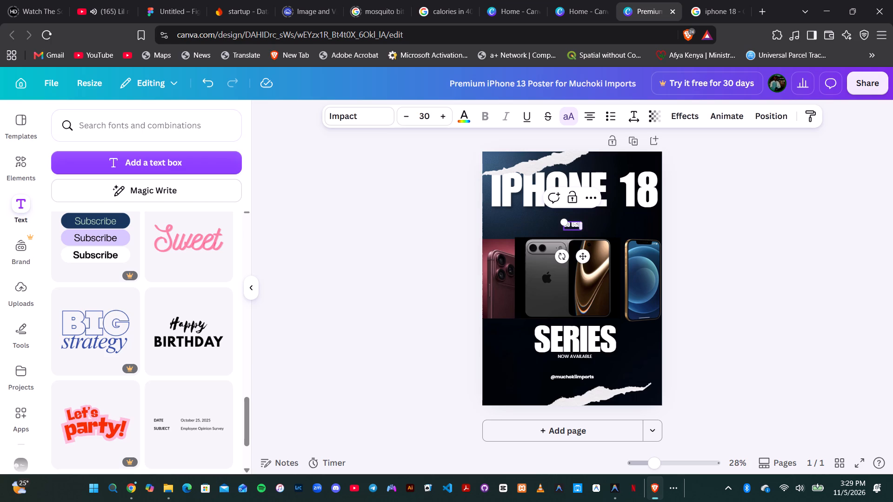
{"action": "left_click", "coordinate": [574, 226]}
{"action": "left_click_drag", "start_coordinate": [578, 226], "coordinate": [593, 225]}
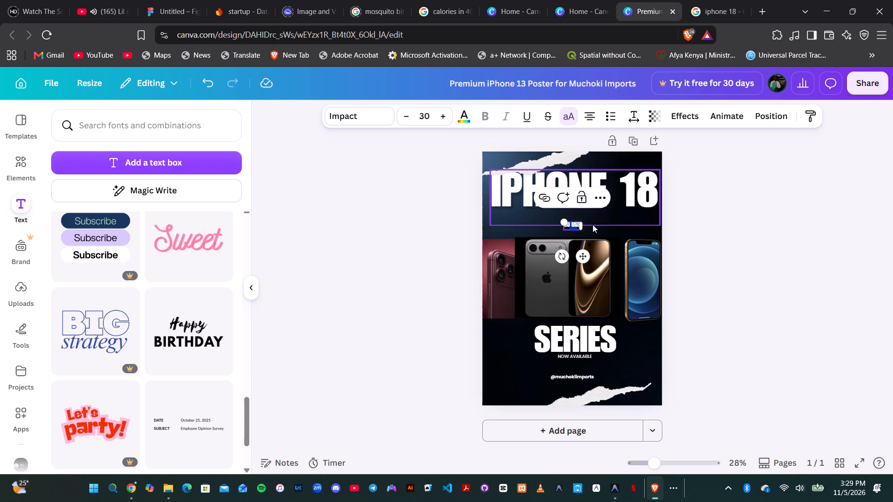
{"action": "left_click_drag", "start_coordinate": [582, 225], "coordinate": [606, 225]}
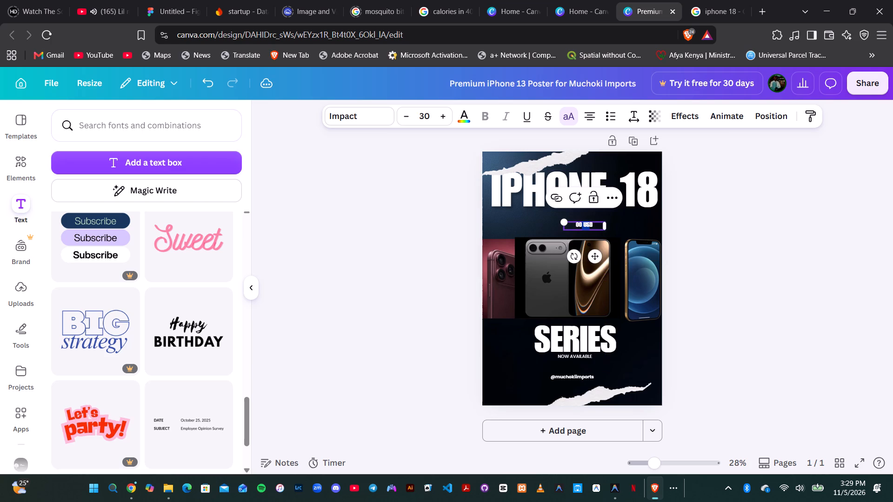
Replace the remaining "00 USD" text with "FROM AS LOW AS 1200 USD!".
{"action": "double_click", "coordinate": [594, 225]}
{"action": "key", "text": "BackSpace"}
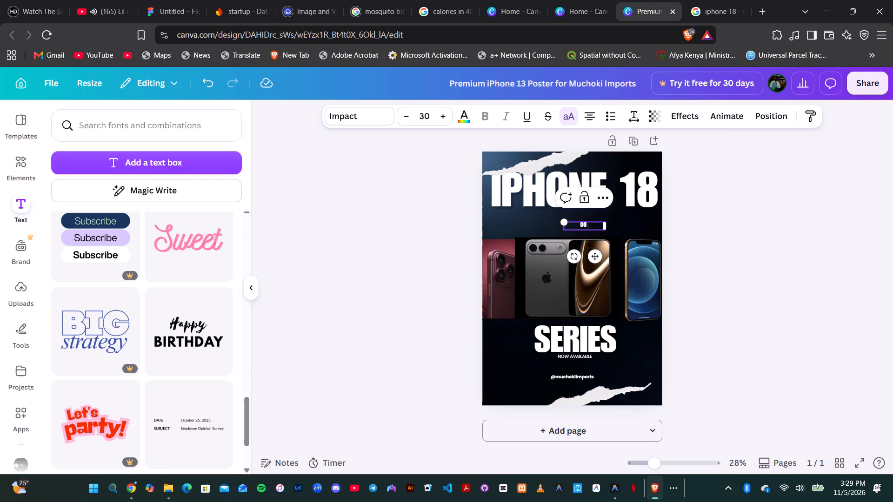
{"action": "key", "text": "BackSpace"}
{"action": "key", "text": "BackSpace"}
{"action": "key", "text": "BackSpace"}
{"action": "type", "text": "from as low as"}
{"action": "key", "text": "space"}
{"action": "type", "text": "1200"}
{"action": "key", "text": "space"}
{"action": "key", "text": "u"}
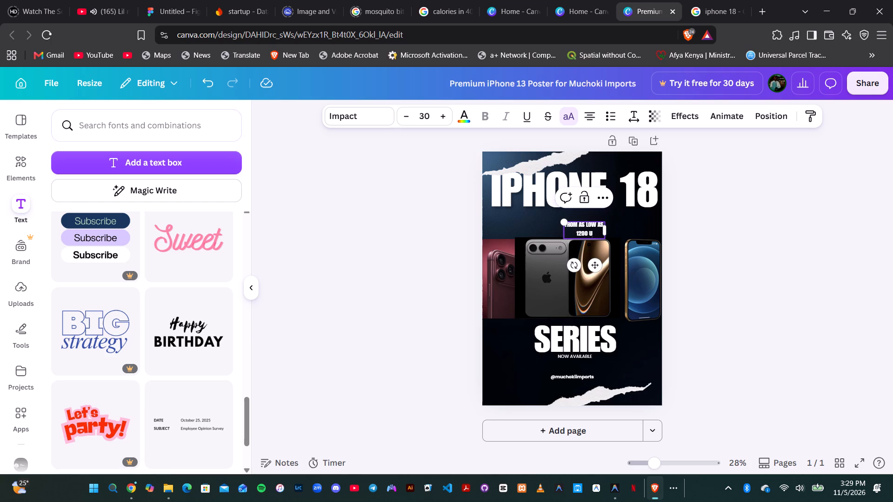
{"action": "type", "text": "sd"}
{"action": "key", "text": "shift+exclam"}
Move the price line below the phone images, just left of the "SERIES" heading, and deselect it.
{"action": "left_click_drag", "start_coordinate": [582, 229], "coordinate": [582, 228]}
{"action": "left_click_drag", "start_coordinate": [582, 228], "coordinate": [546, 317]}
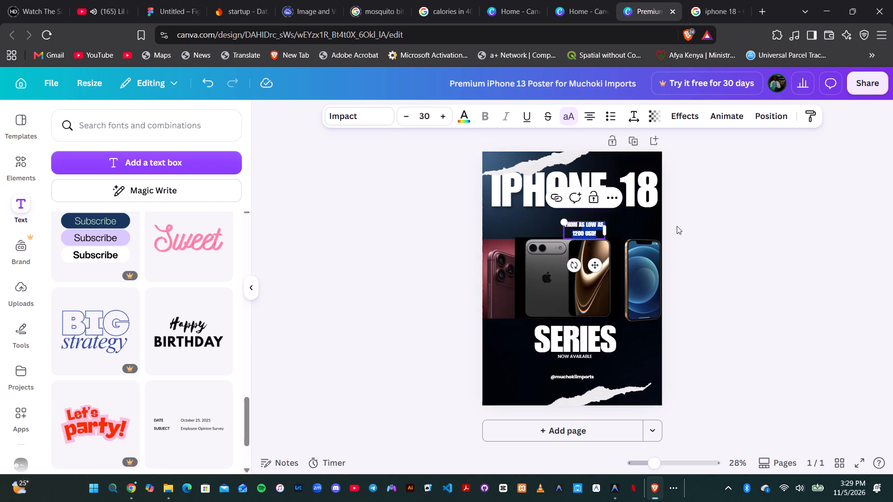
{"action": "left_click", "coordinate": [677, 225]}
{"action": "left_click", "coordinate": [594, 228]}
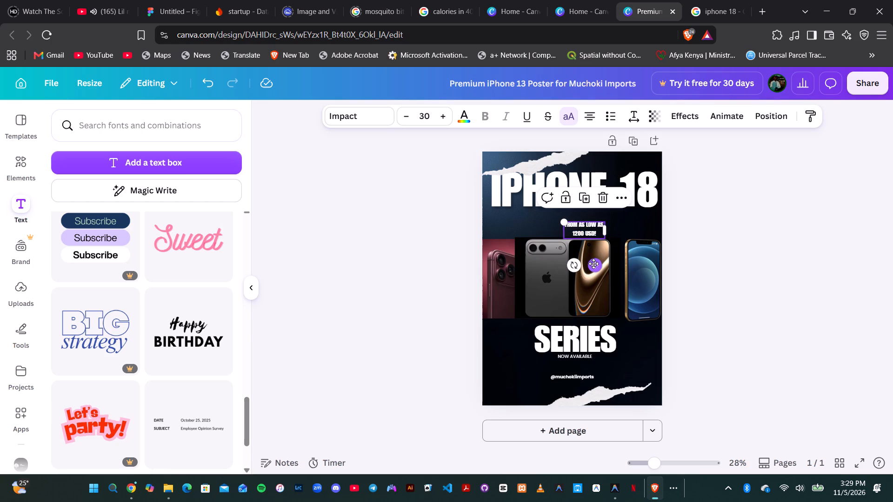
{"action": "left_click_drag", "start_coordinate": [594, 263], "coordinate": [528, 376]}
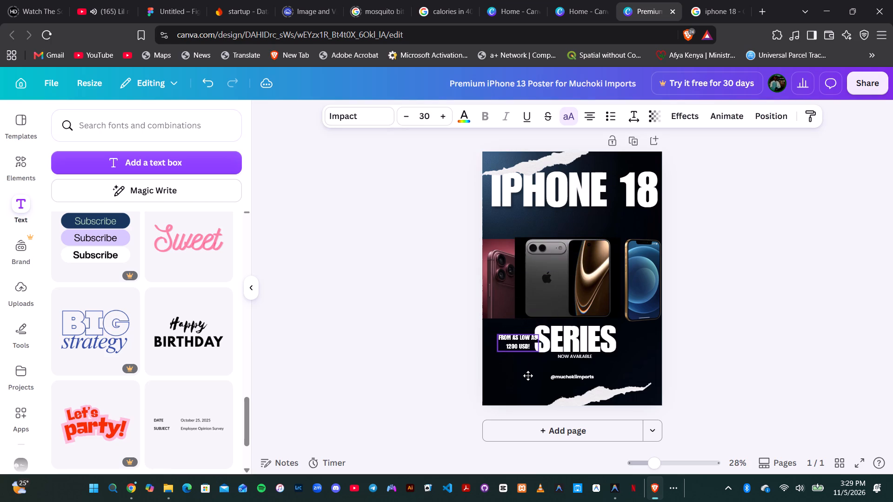
{"action": "left_click_drag", "start_coordinate": [528, 376], "coordinate": [526, 362]}
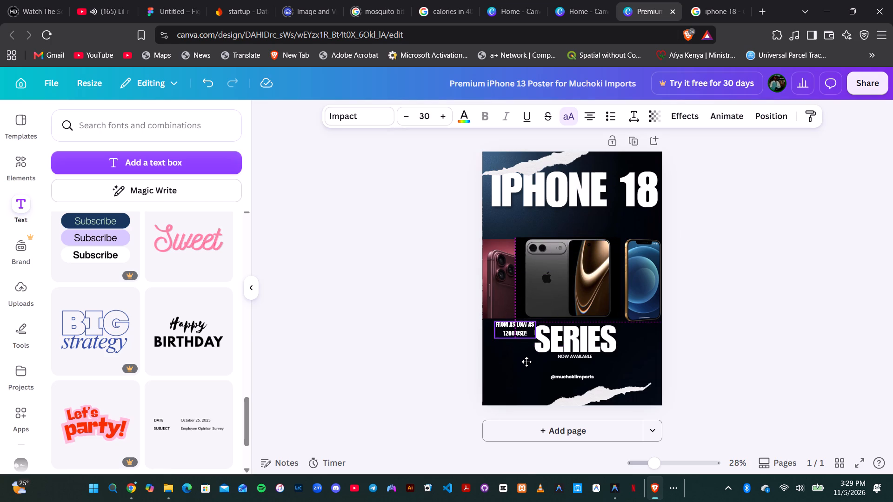
{"action": "left_click_drag", "start_coordinate": [526, 362], "coordinate": [519, 364]}
{"action": "left_click", "coordinate": [771, 294]}
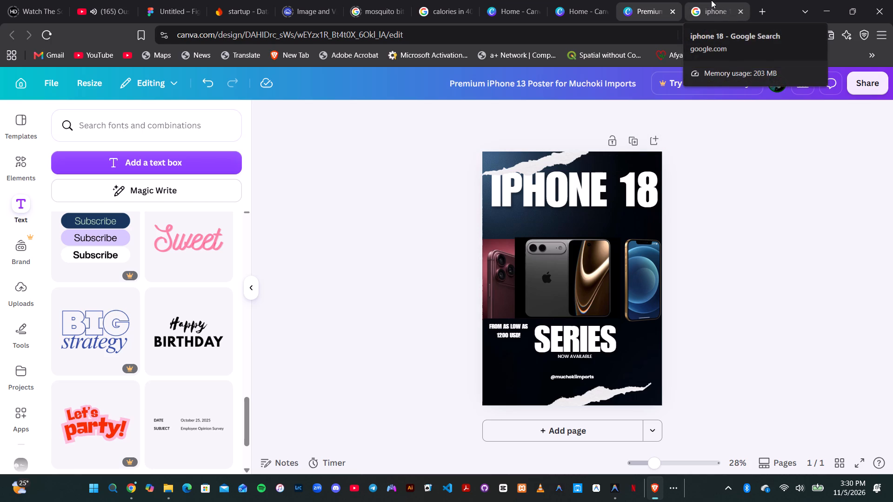
Open the "Blue And Yellow Minimalist" poster with the Rescue Connect logo from the recent designs on Canva's home page.
{"action": "left_click", "coordinate": [596, 0]}
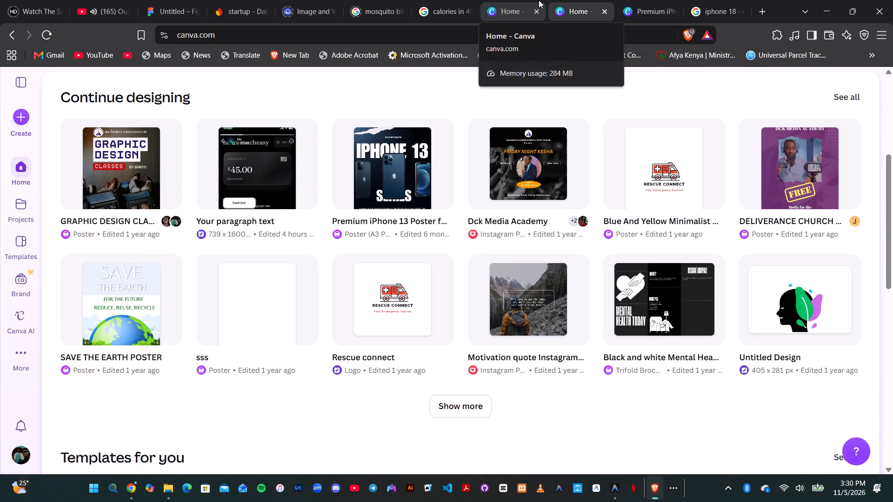
{"action": "left_click", "coordinate": [664, 171]}
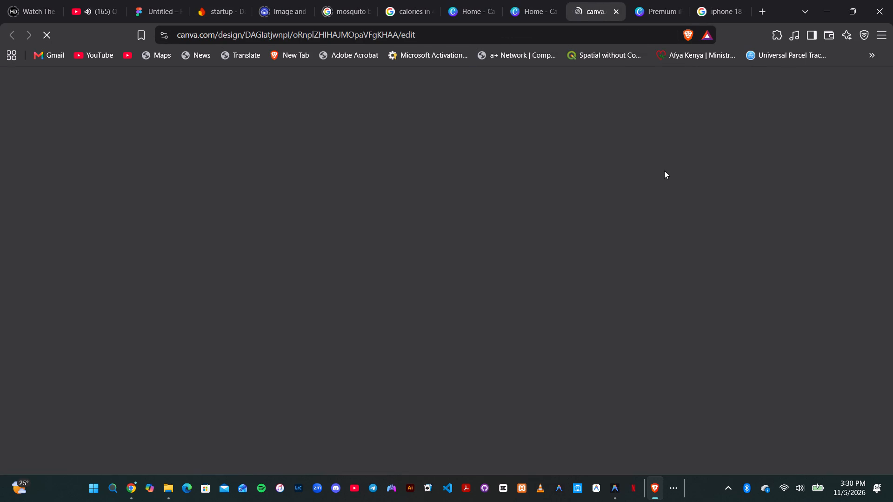